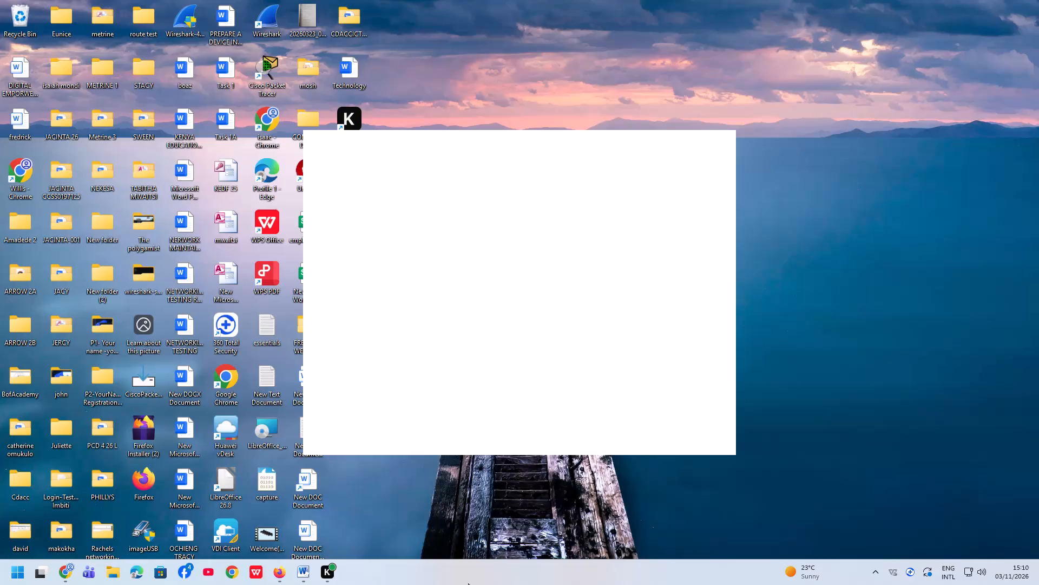
Switch to the Word maintenance schedule and complete weekly task 1's description so it reads "Ensure tables are properly linked".
left_click(305, 574)
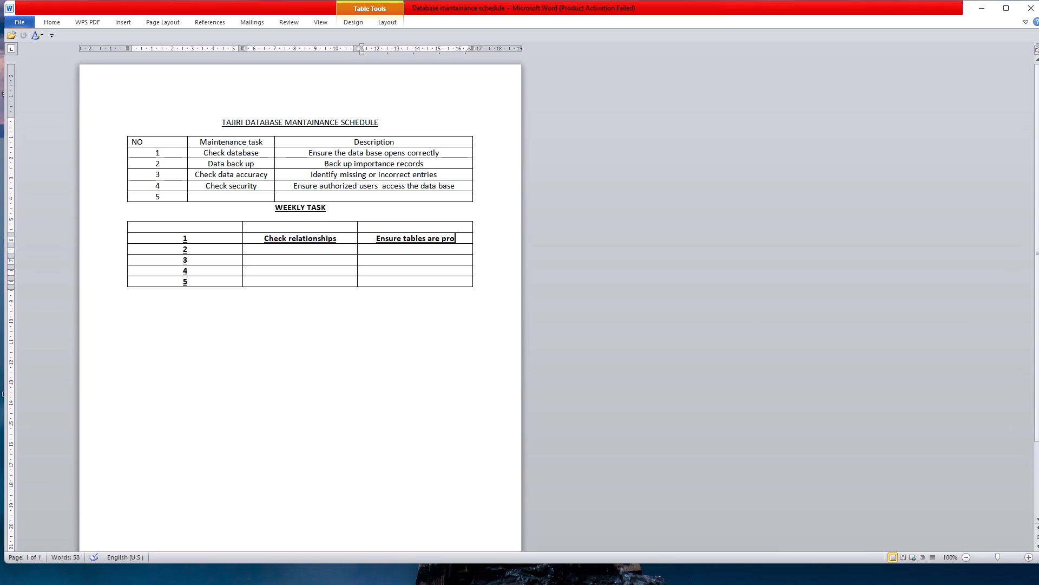
type("perly lin")
type("ked")
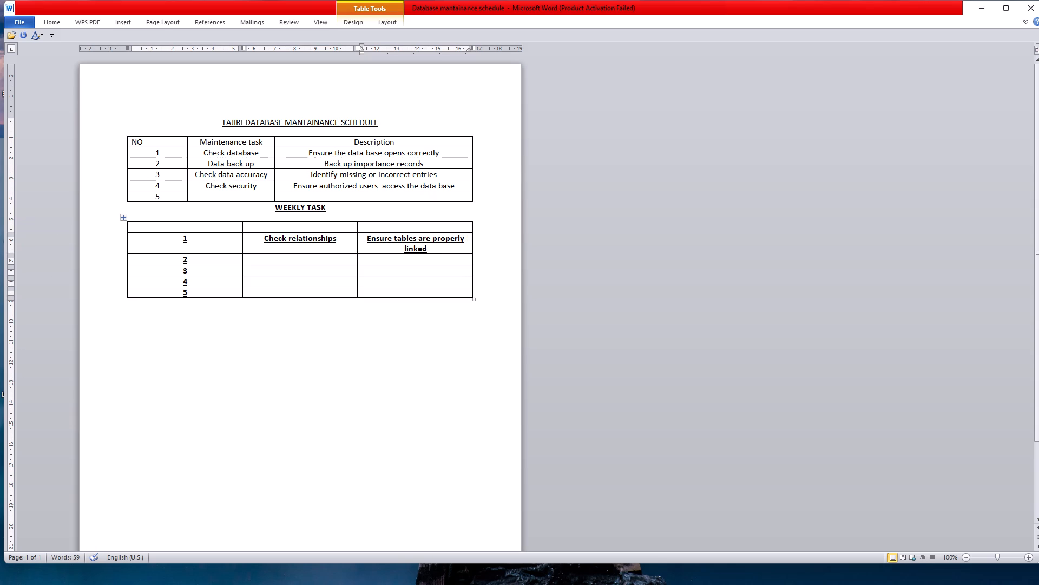
Fill in row 2 of the weekly task table with "Remove duplicates" and the description "Identify duplicates records".
left_click(295, 257)
type("emove duplicates")
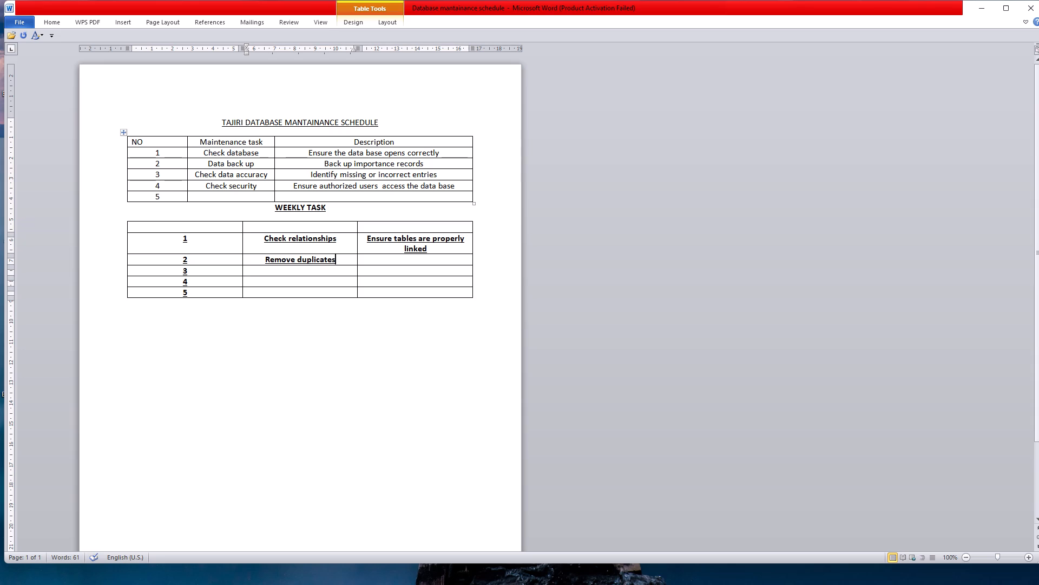
left_click(401, 262)
type("dentify duplicates reco")
type("rds")
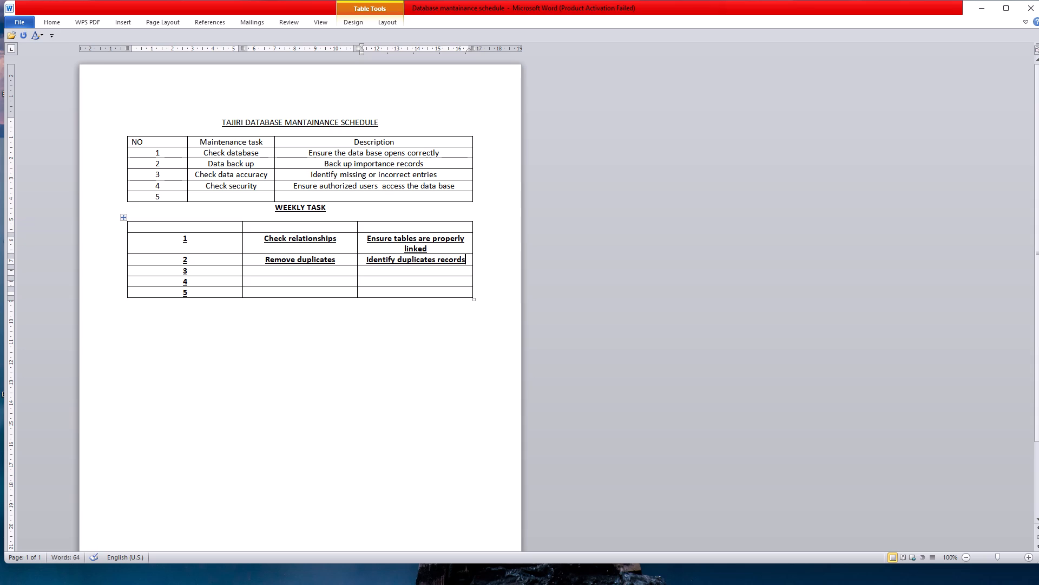
Fill in row 3 of the weekly task table with "Test database" and the description "Test queries,forms and reports".
left_click(278, 271)
type("est data")
type("base")
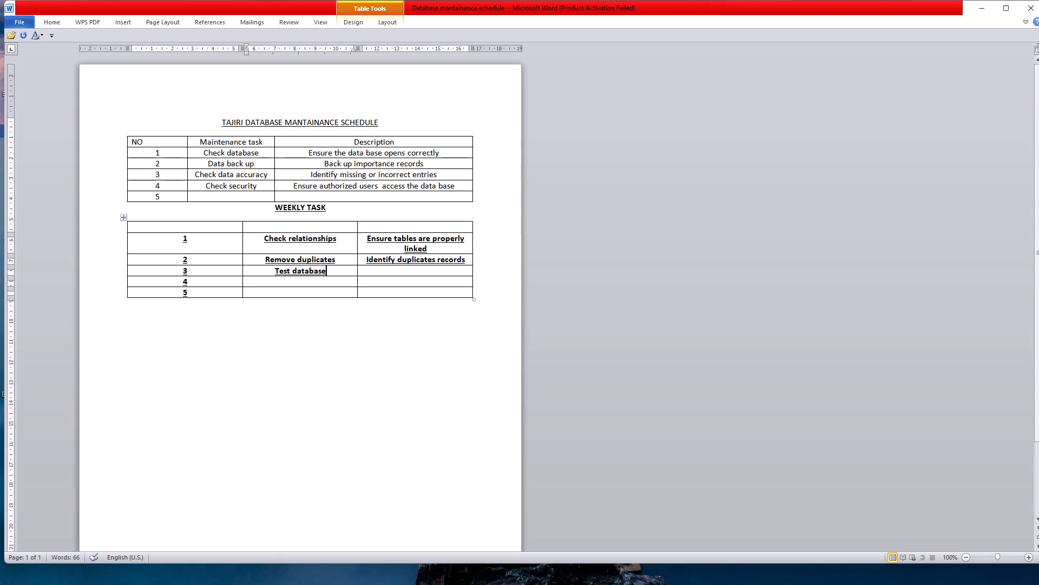
left_click(413, 269)
type("est")
key("space")
type("qu")
key("e")
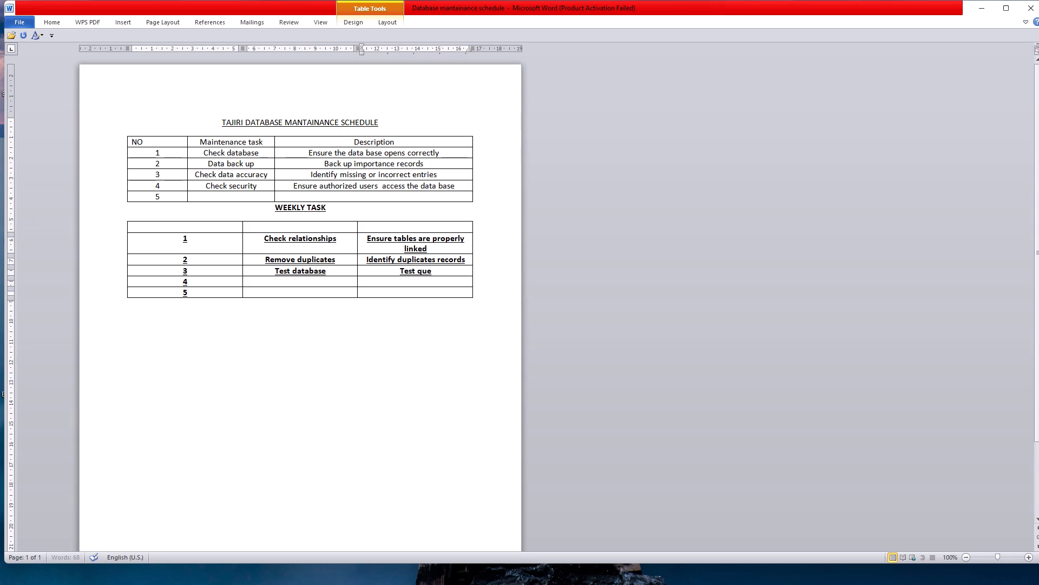
type("ries")
type(",for")
type("ms an")
type("d reports")
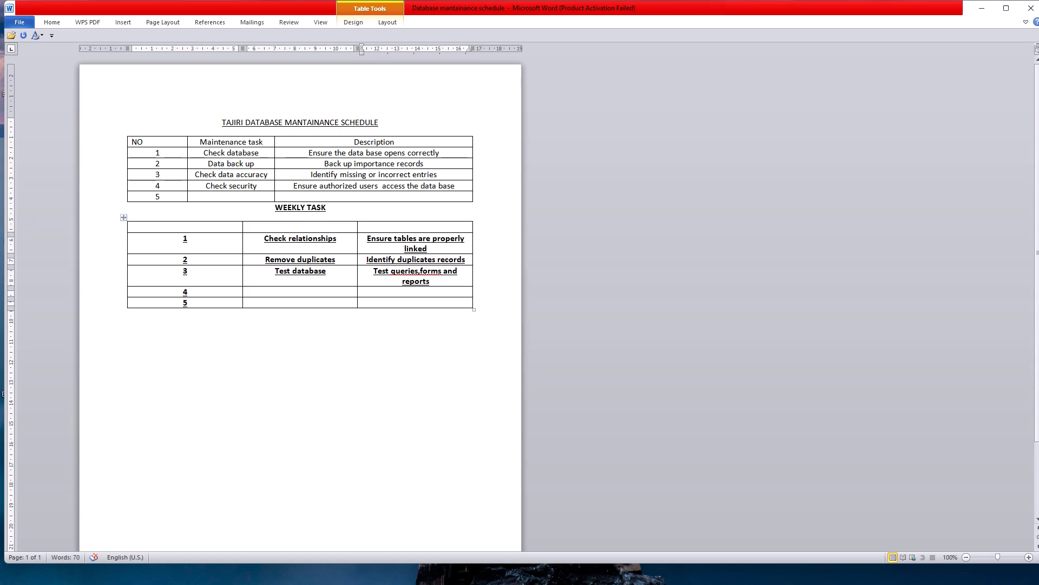
Widen the weekly table's description column, narrowing the task column, so the row 1 and row 3 descriptions fit on one line.
left_click_drag(357, 223, 344, 224)
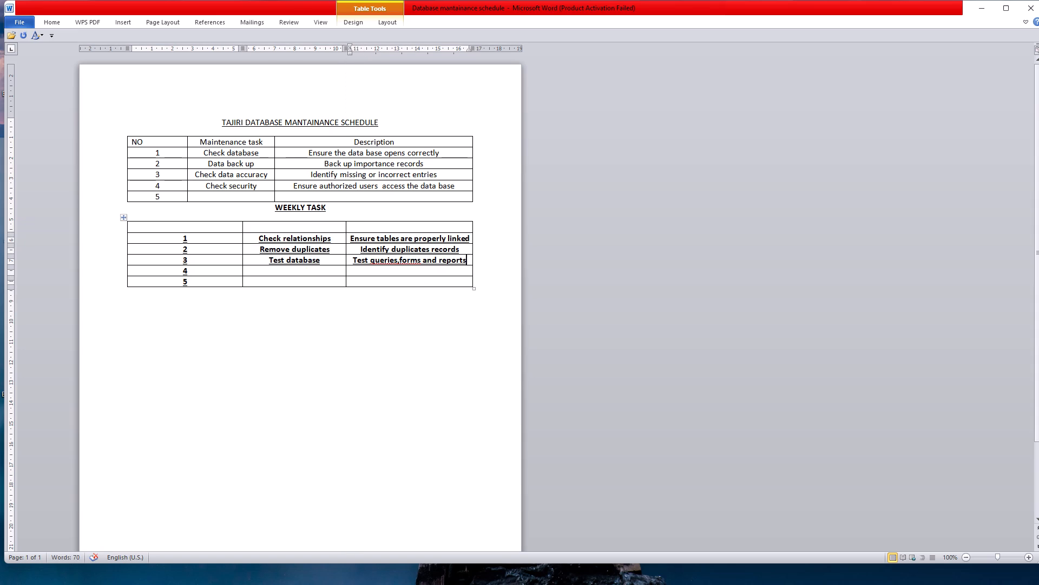
Fill in row 4 of the weekly task table with "Check data integrity" and the description "Ensure records are accurate".
left_click(263, 269)
type("heck data integ")
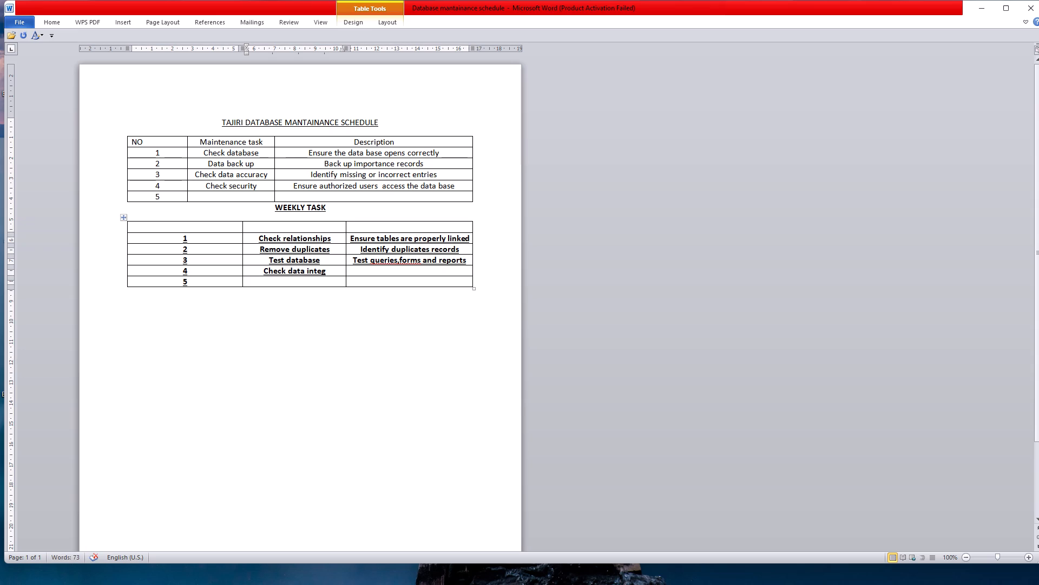
type("ri")
type("ty")
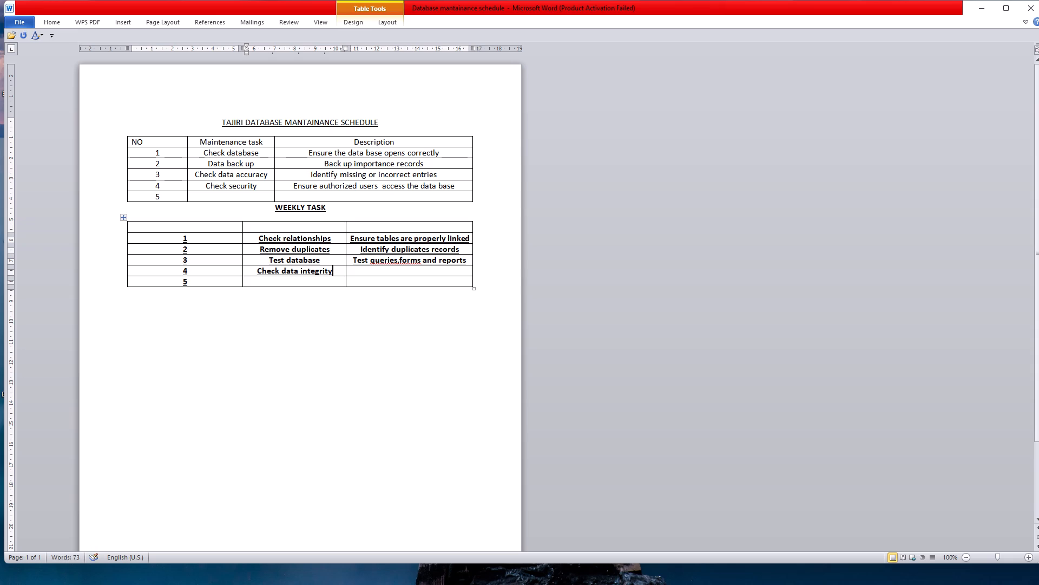
left_click(374, 269)
type("nsure r")
type("ecords are accurate")
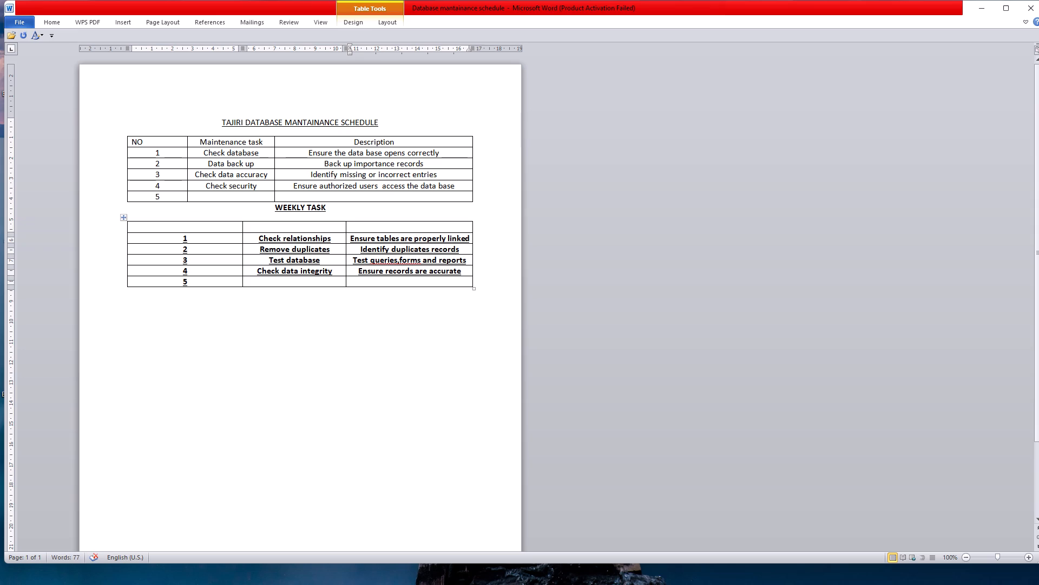
Fill in row 5 of the weekly task table with "Review backups" and the description "Confirm that backups are working".
left_click(256, 280)
type("evi")
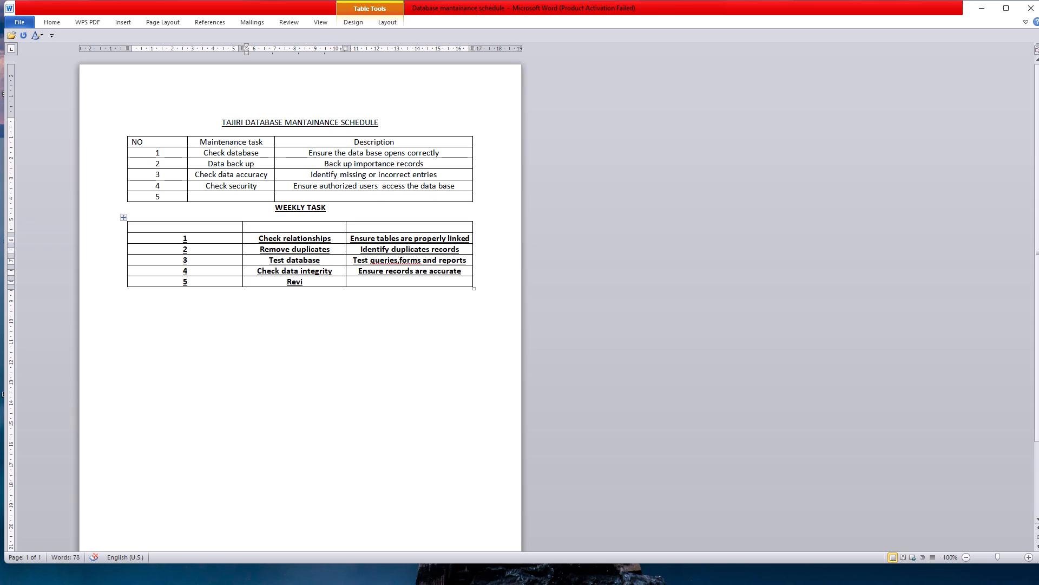
type("ew")
key("space")
type("backup")
key("s")
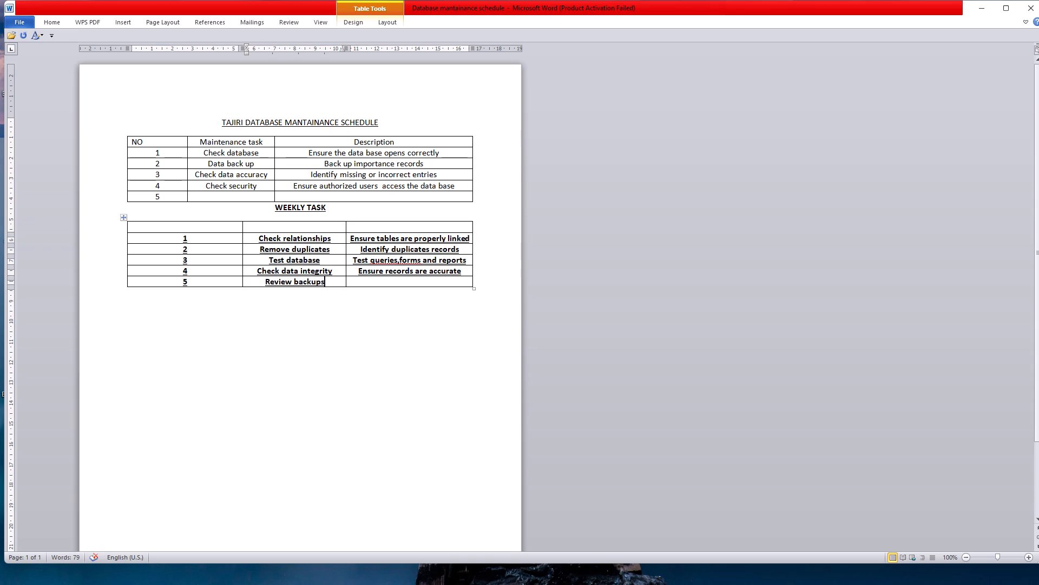
left_click(411, 282)
type("onfirm that")
key("space")
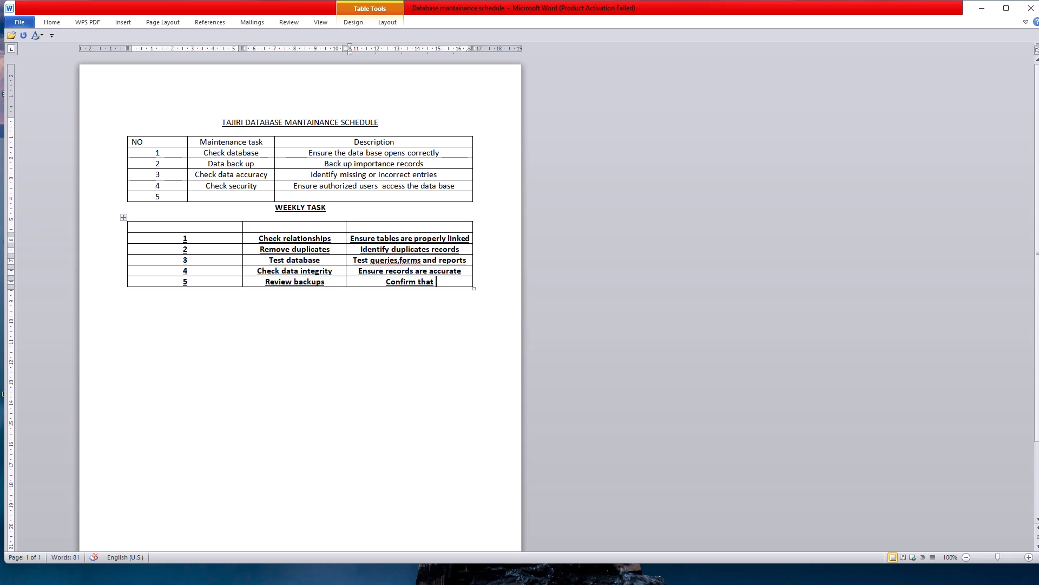
type("backups are workin")
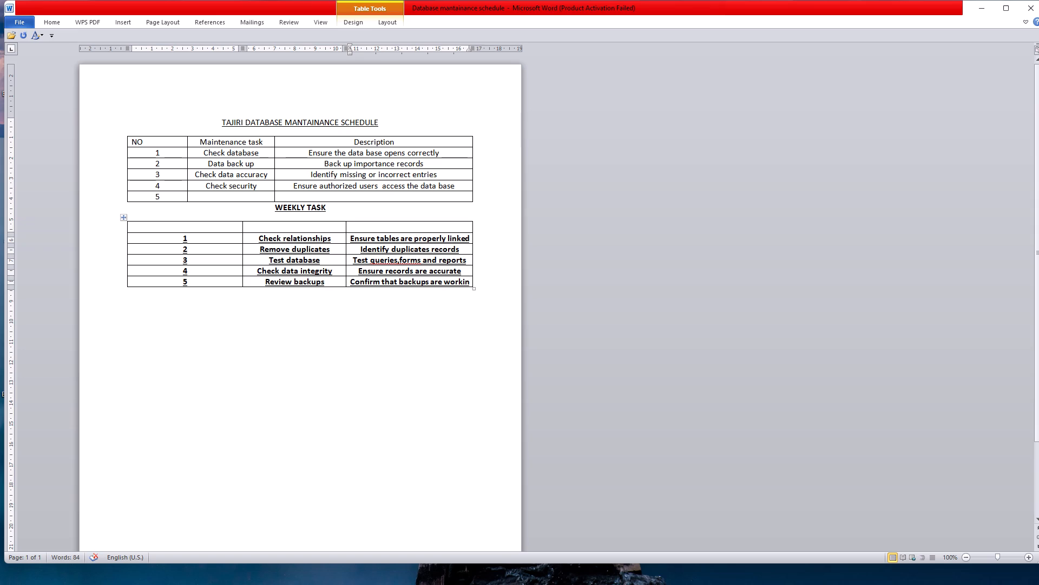
key("g")
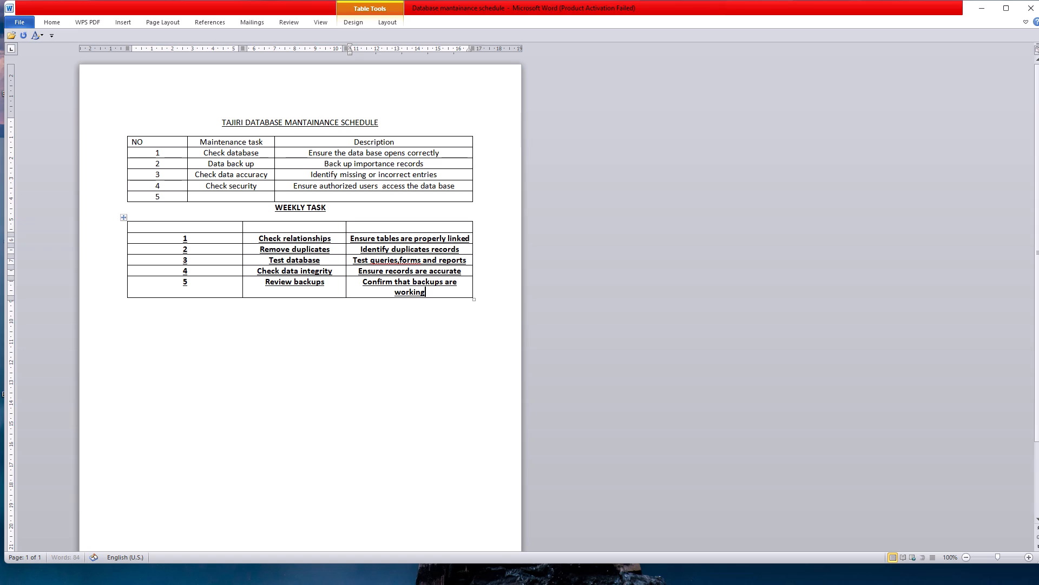
Widen the weekly table's description column further so the row 5 description fits on one line.
left_click(345, 220)
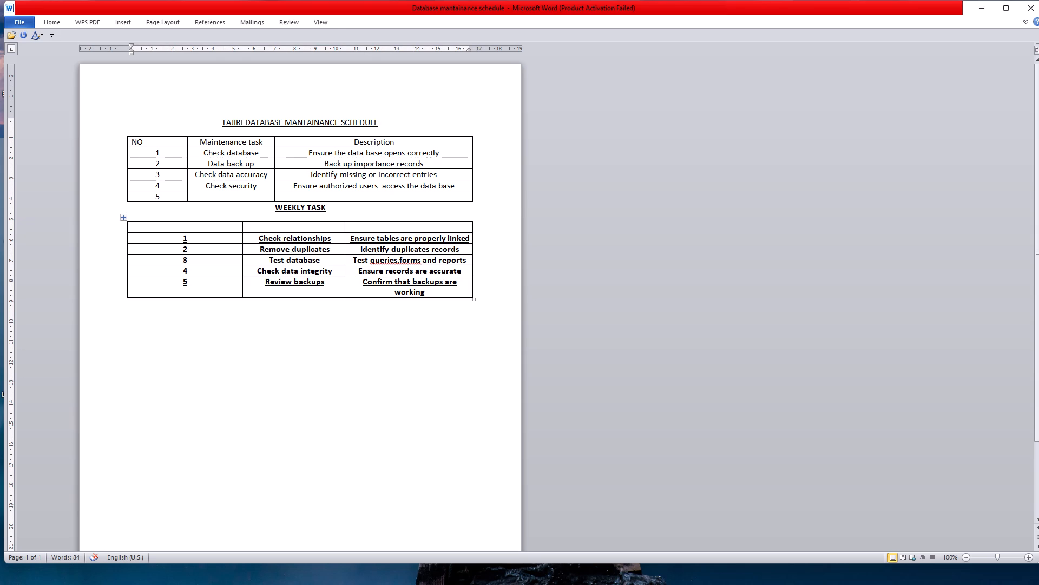
left_click_drag(346, 226, 334, 226)
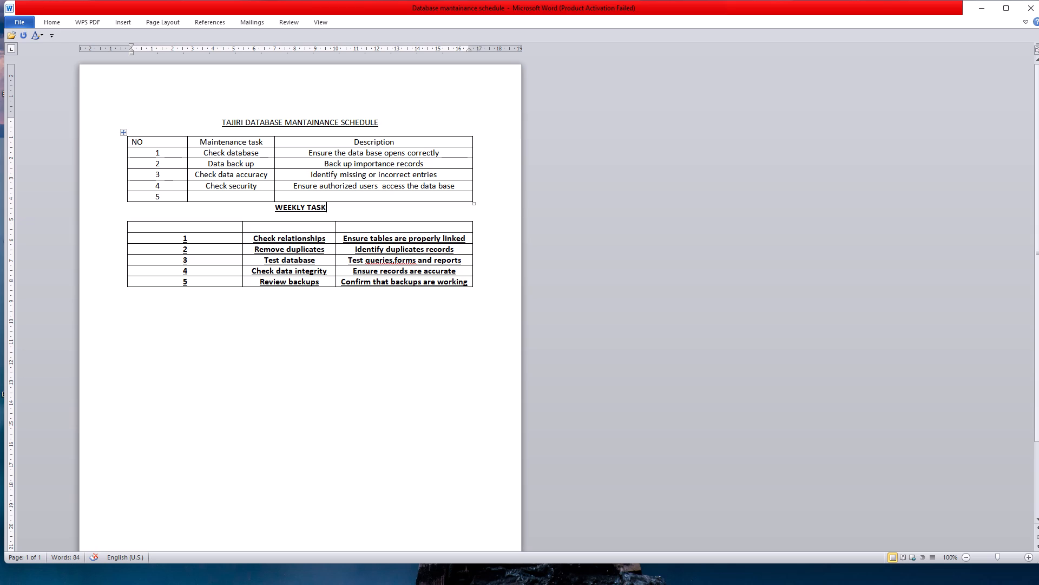
Enter "NO" as the heading of the weekly task table's first column.
left_click(199, 225)
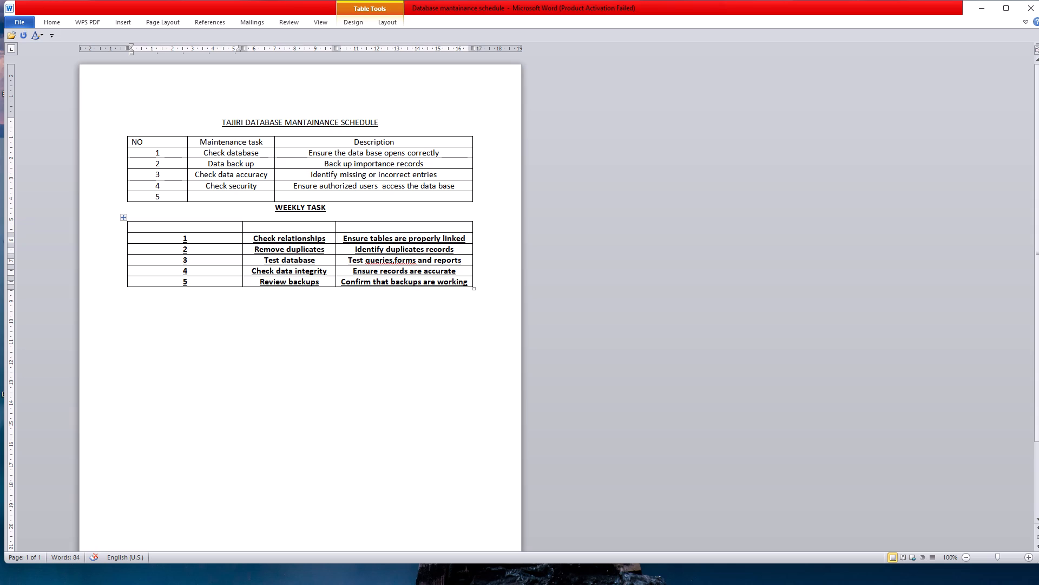
type("NO")
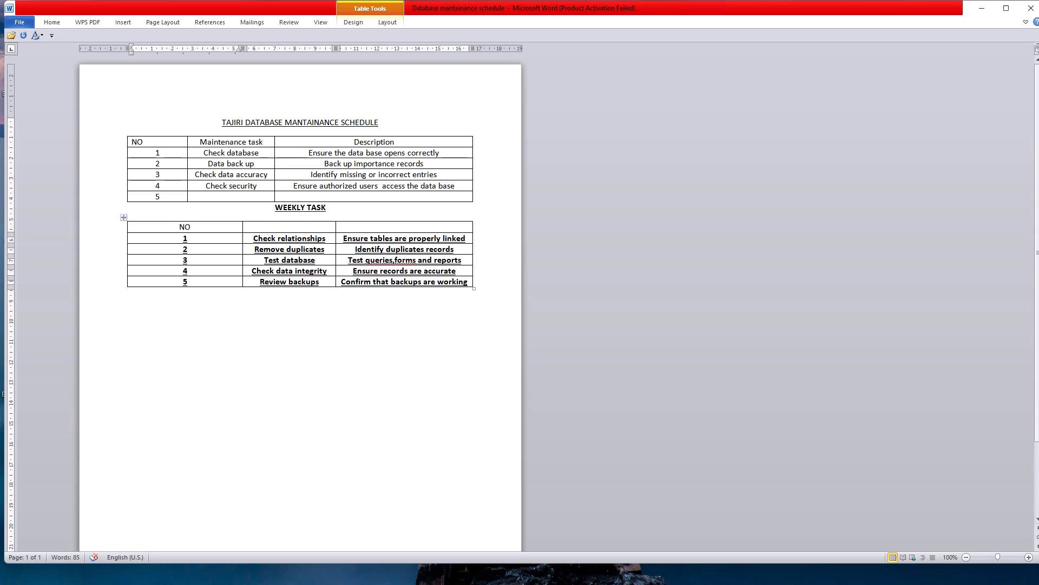
Make the "Maintenance task" and "Description" column headings of the first table bold.
left_click(257, 225)
left_click_drag(199, 141, 255, 141)
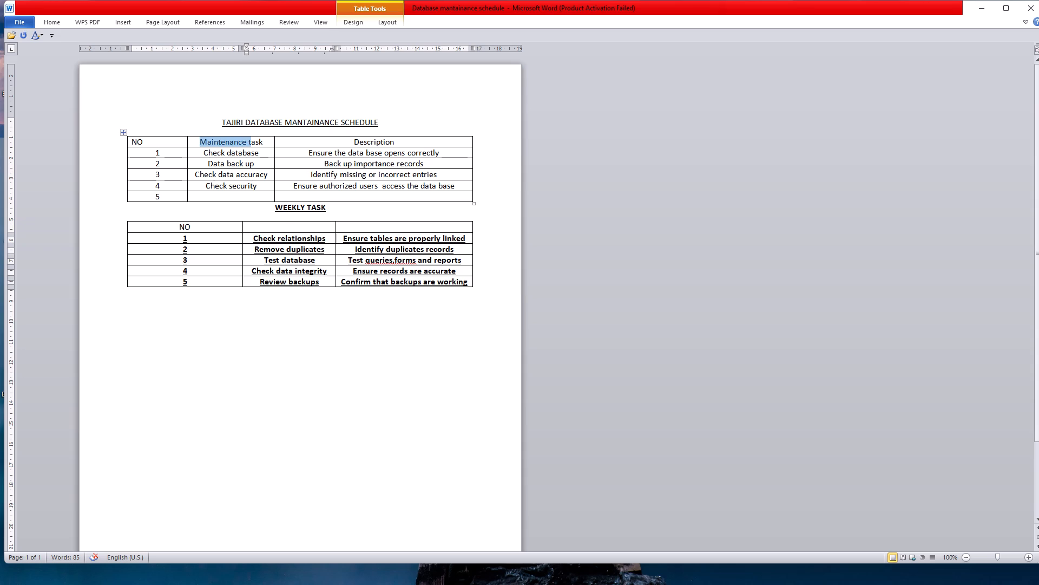
left_click_drag(255, 141, 260, 141)
left_click(52, 22)
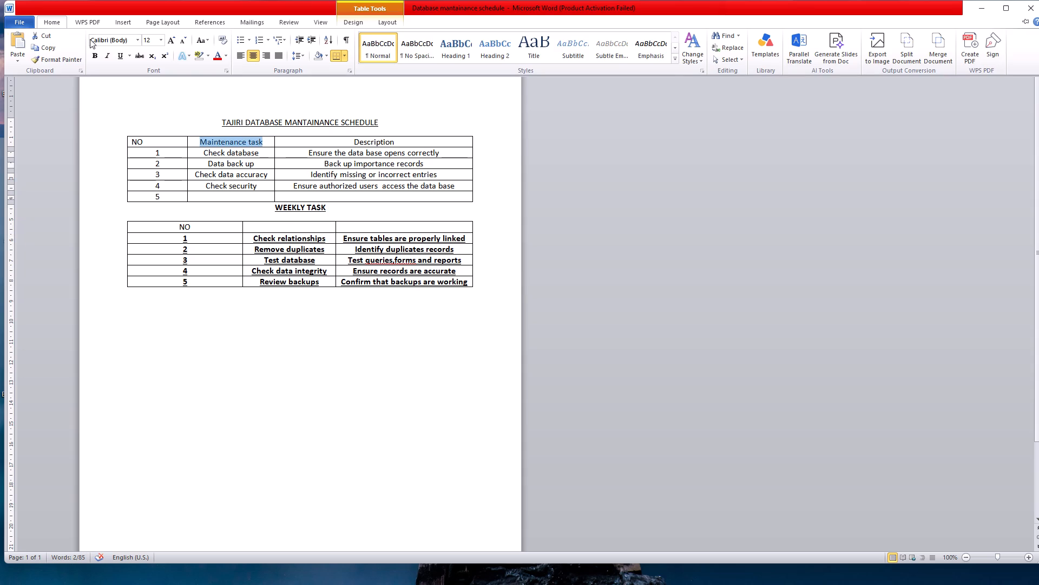
left_click(97, 54)
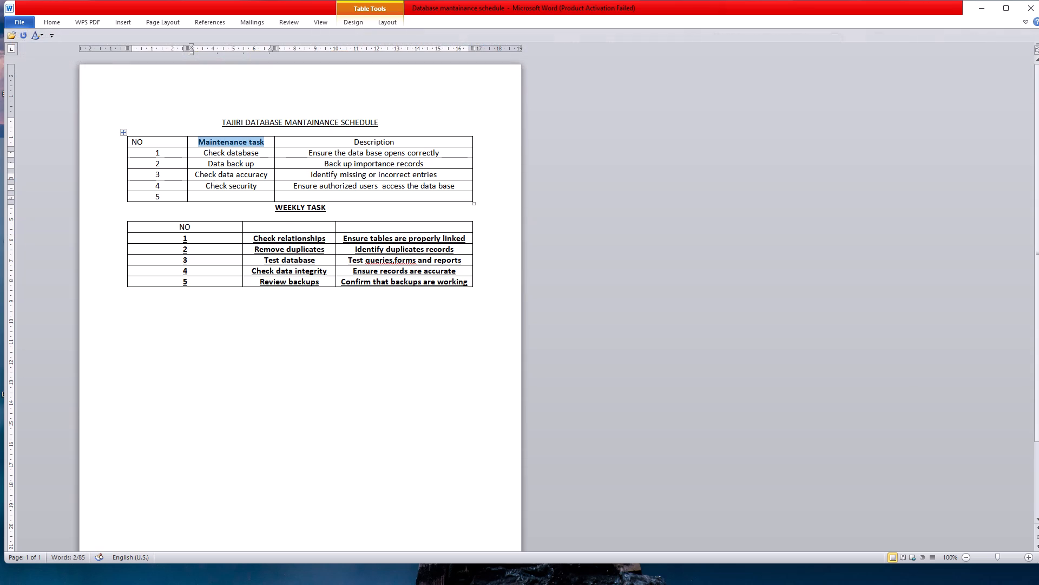
left_click_drag(353, 141, 396, 140)
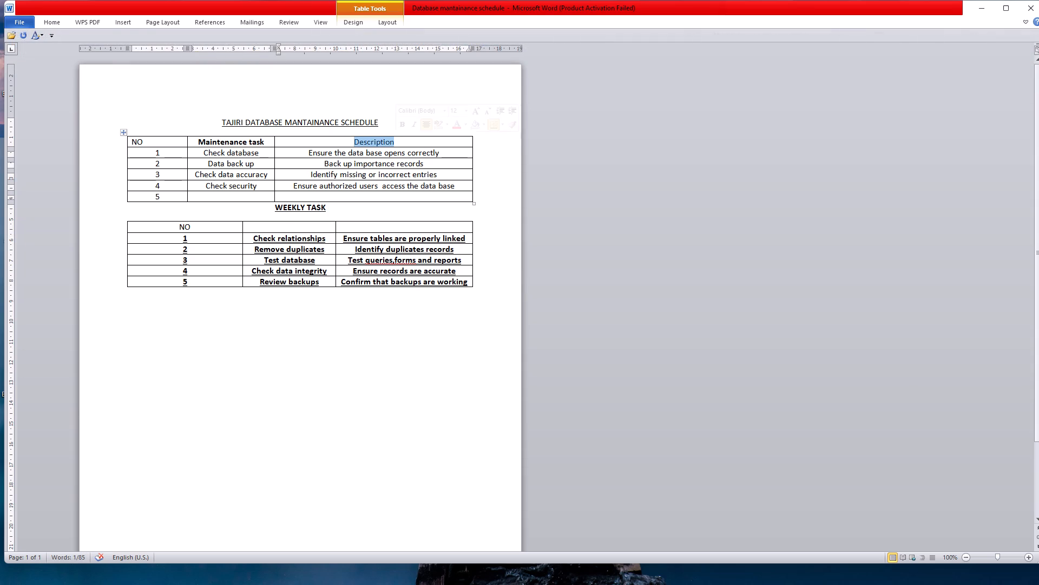
left_click(58, 23)
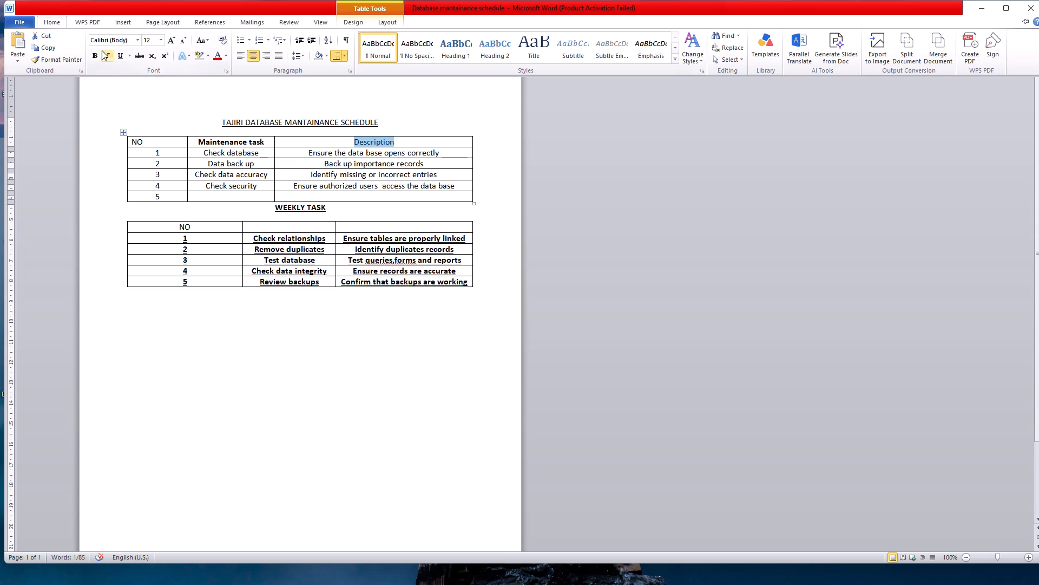
left_click(97, 54)
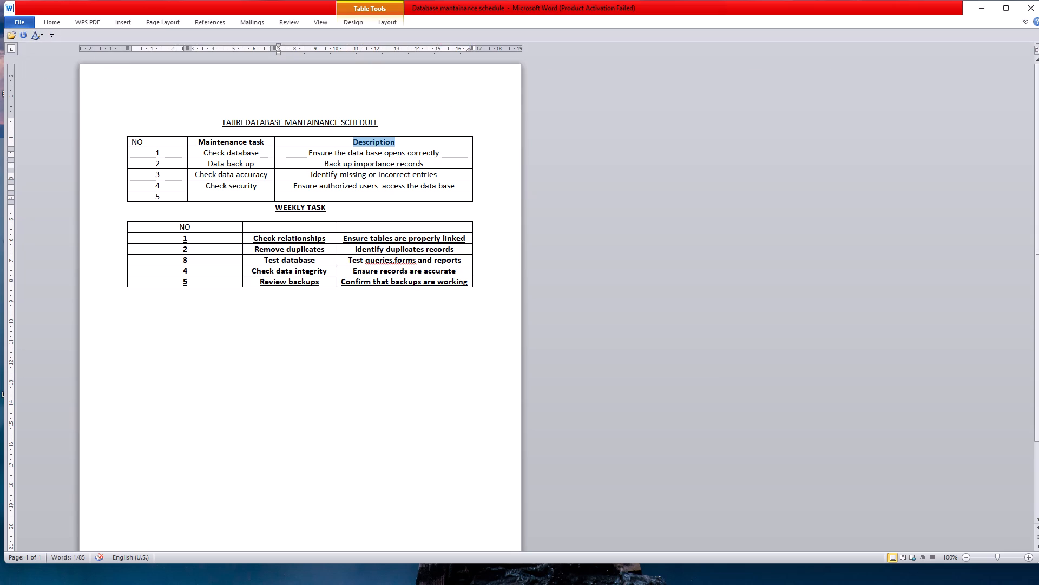
left_click(361, 385)
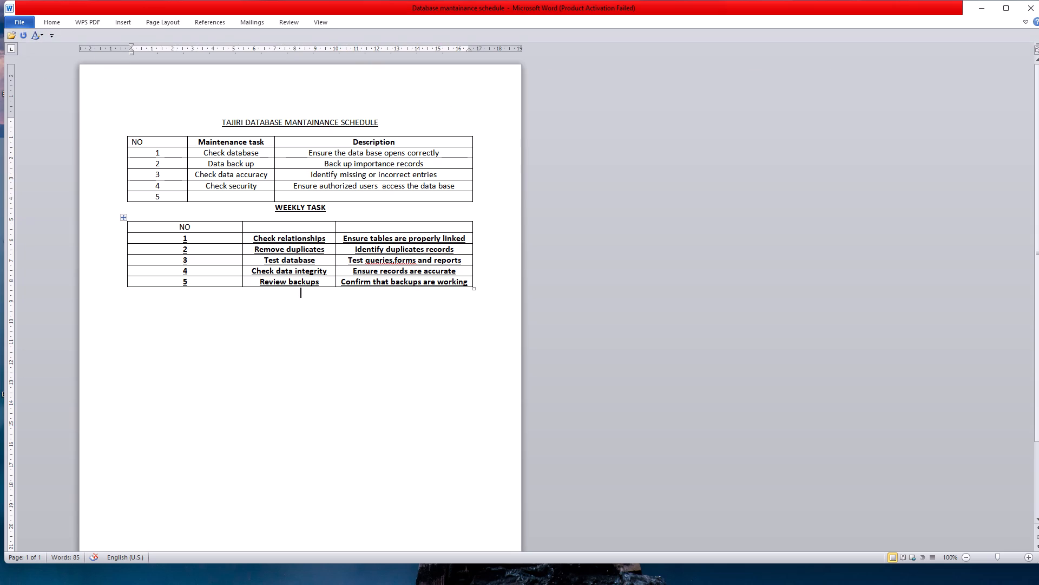
Enter "Mantainance task" in sentence case as the heading of the weekly task table's second column.
left_click(284, 226)
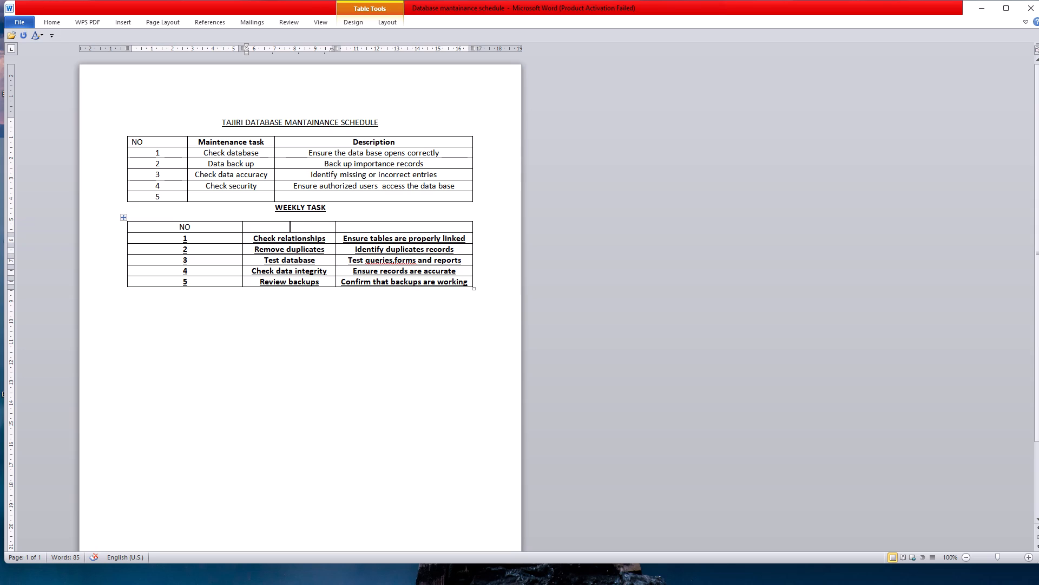
type("MANTAINANCE TASK")
key("BackSpace")
key("BackSpace")
key("BackSpace")
key("BackSpace")
key("BackSpace")
key("BackSpace")
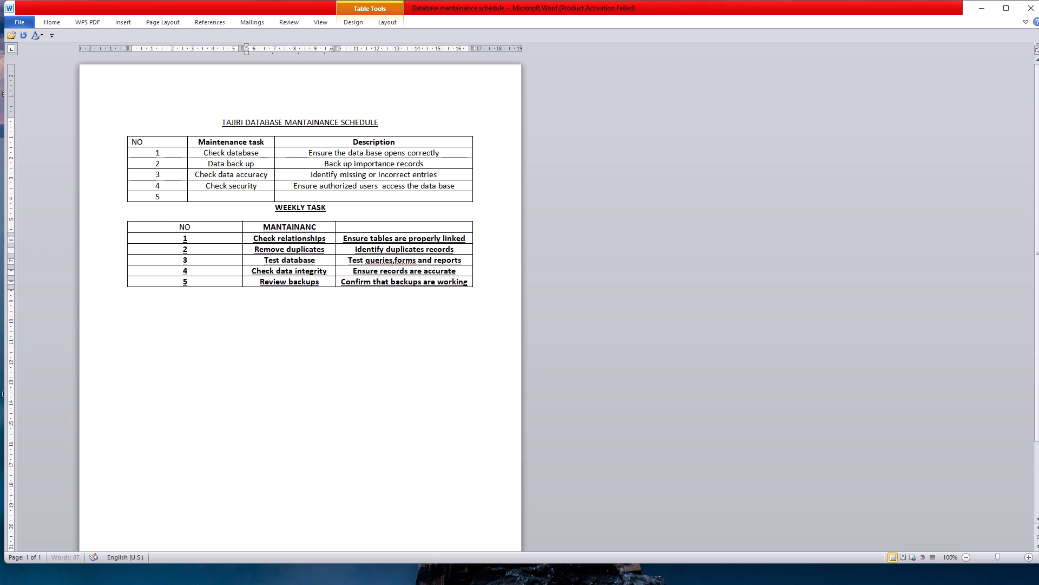
key("BackSpace")
key("BackSpace")
key("BackSpace")
key("BackSpace")
key("BackSpace")
key("BackSpace")
key("BackSpace")
key("BackSpace")
key("BackSpace")
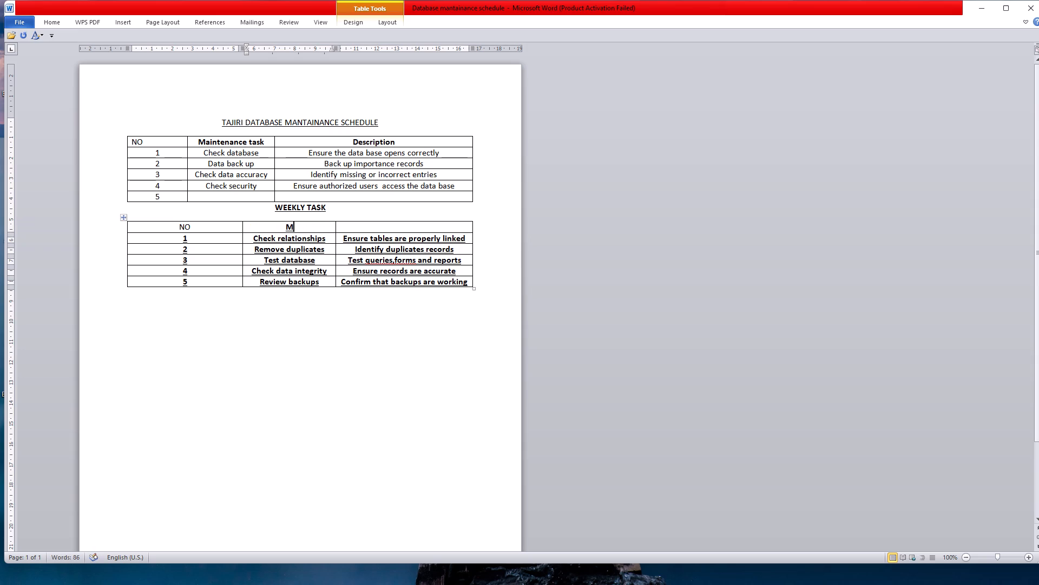
key("a")
type("ntainance task")
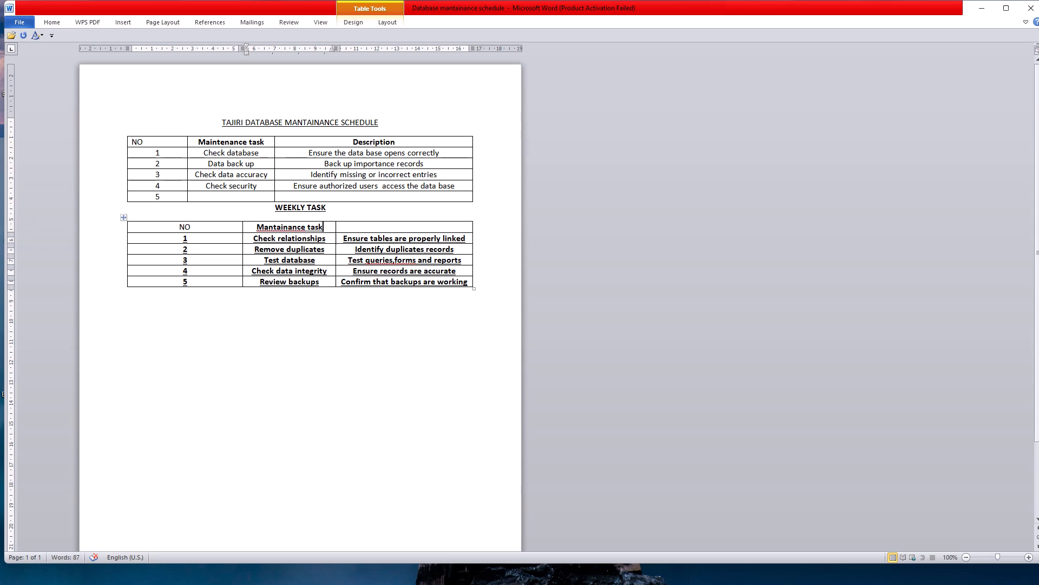
Enter "Description" as the heading of the weekly task table's third column.
left_click(354, 227)
type("esc")
type("rip")
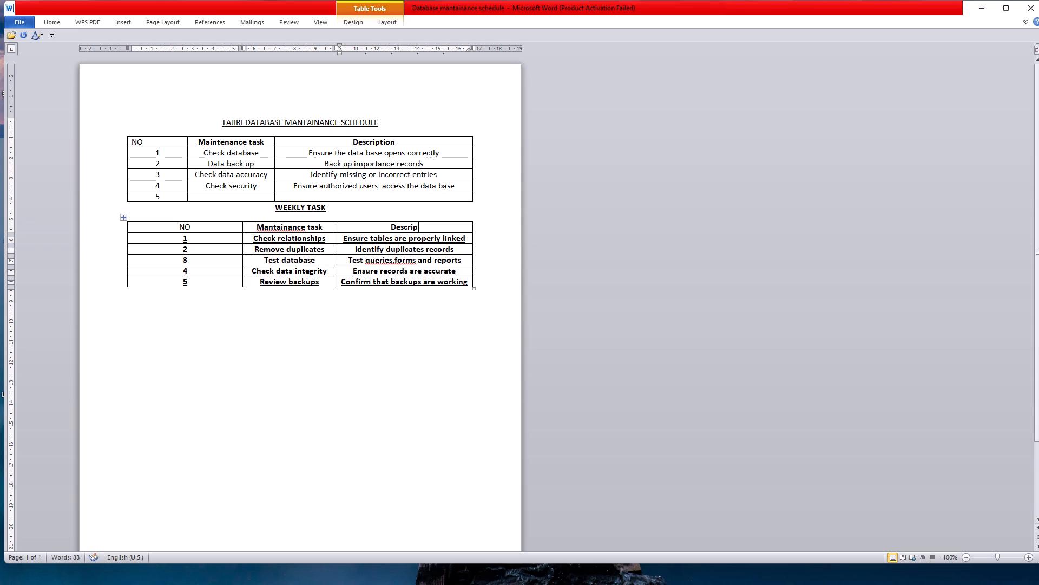
type("tion")
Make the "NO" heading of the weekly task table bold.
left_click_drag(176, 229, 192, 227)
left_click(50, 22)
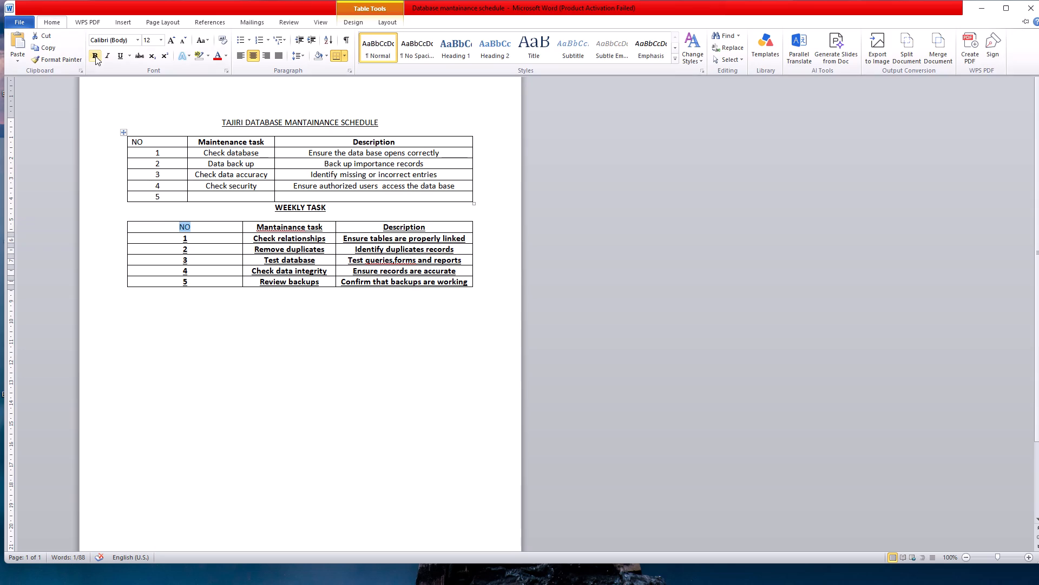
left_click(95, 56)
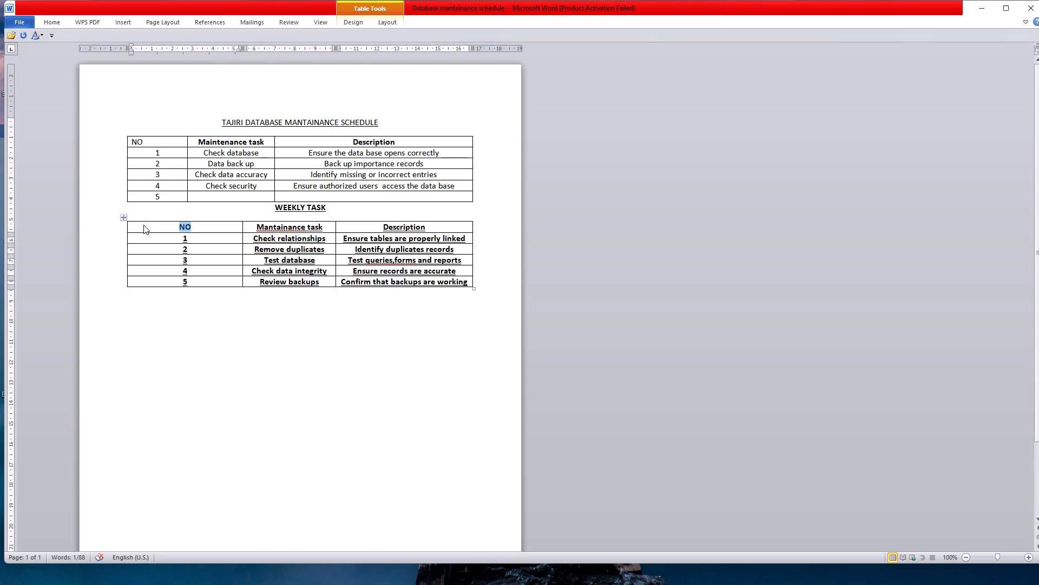
Remove the bold and underline formatting from the "WEEKLY TASK" title and the whole weekly table.
left_click_drag(129, 219, 167, 227)
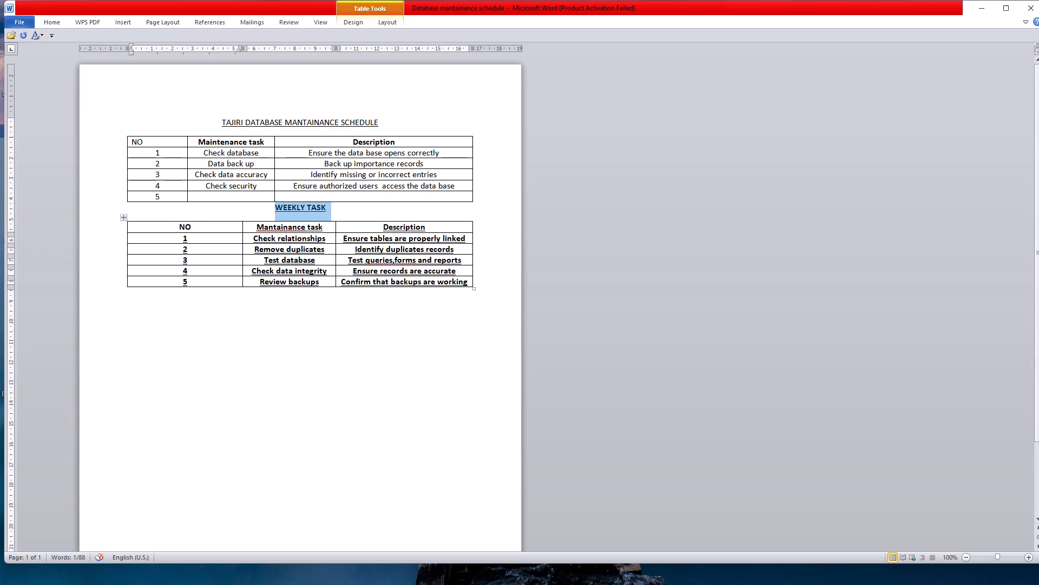
left_click_drag(167, 227, 180, 294)
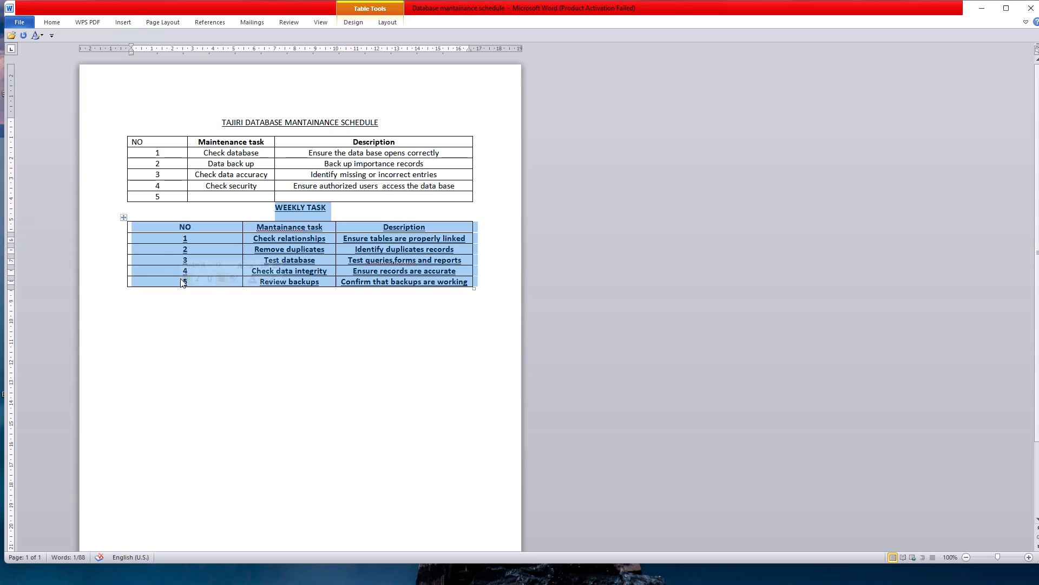
left_click(58, 21)
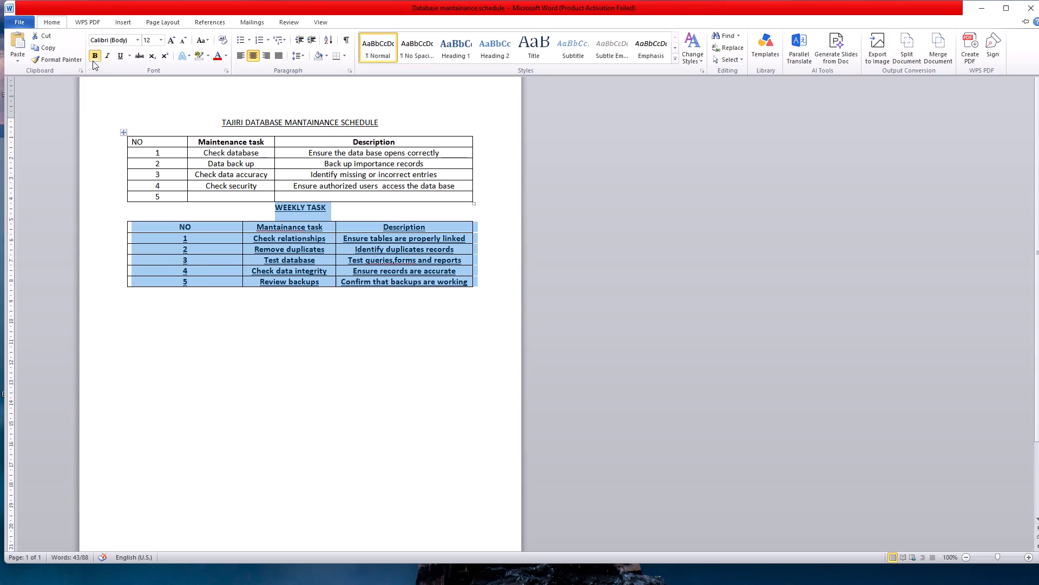
left_click(95, 56)
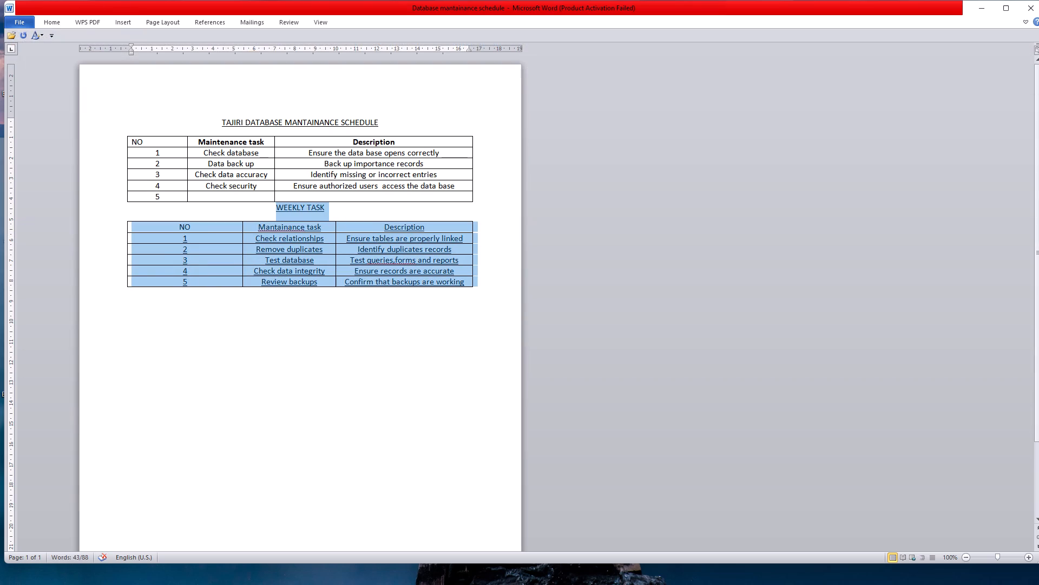
left_click(50, 22)
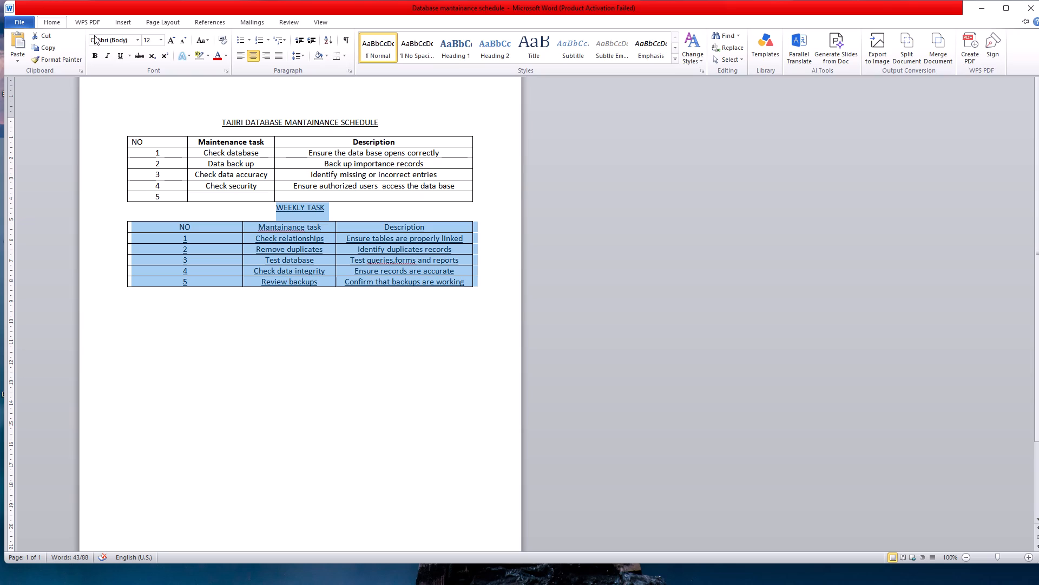
left_click(115, 53)
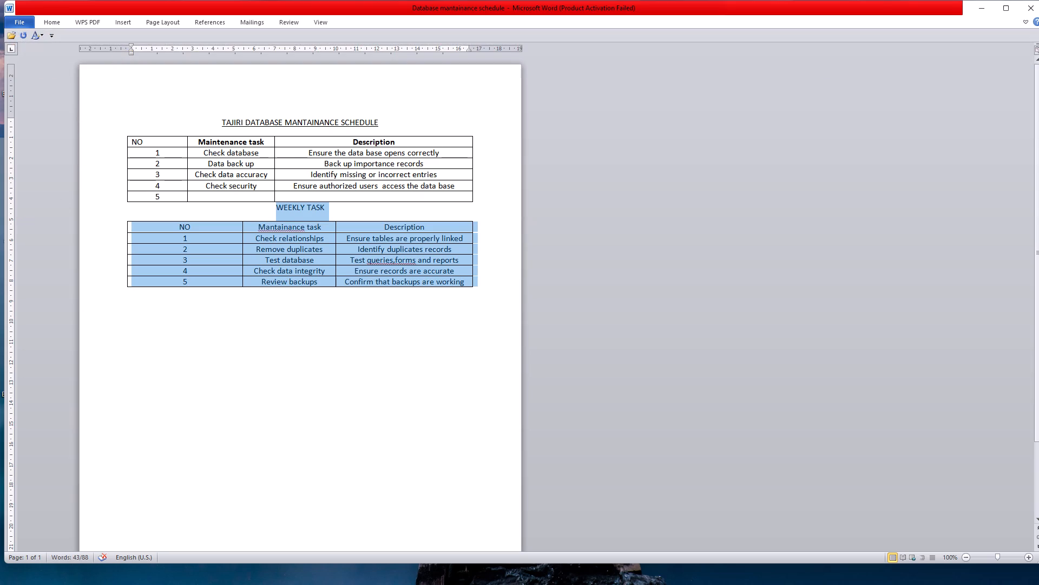
left_click(287, 379)
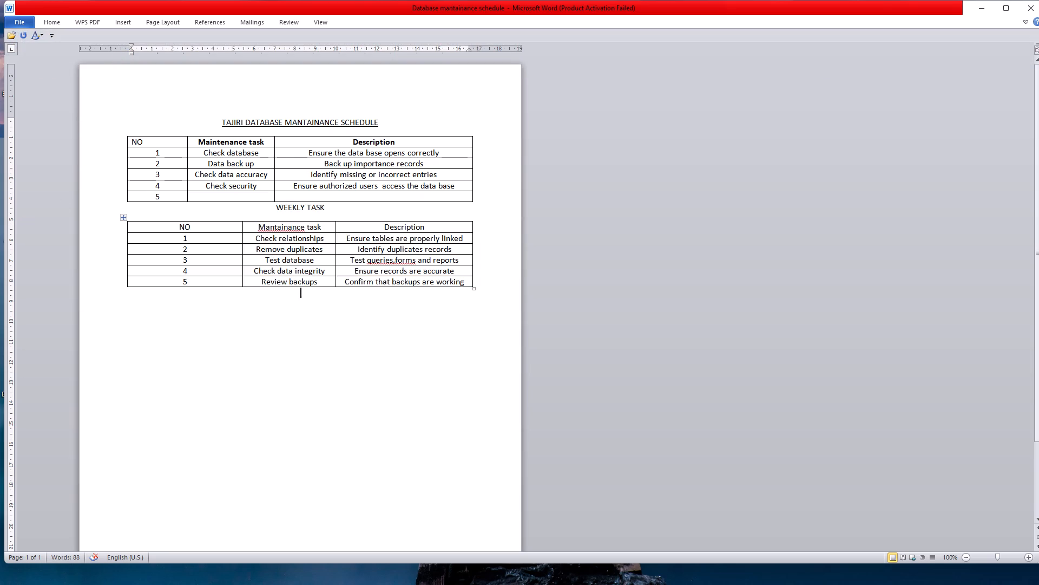
Correct the comma spacing in the weekly table's row 3 description so it reads "Test queries, forms and reports".
right_click(385, 262)
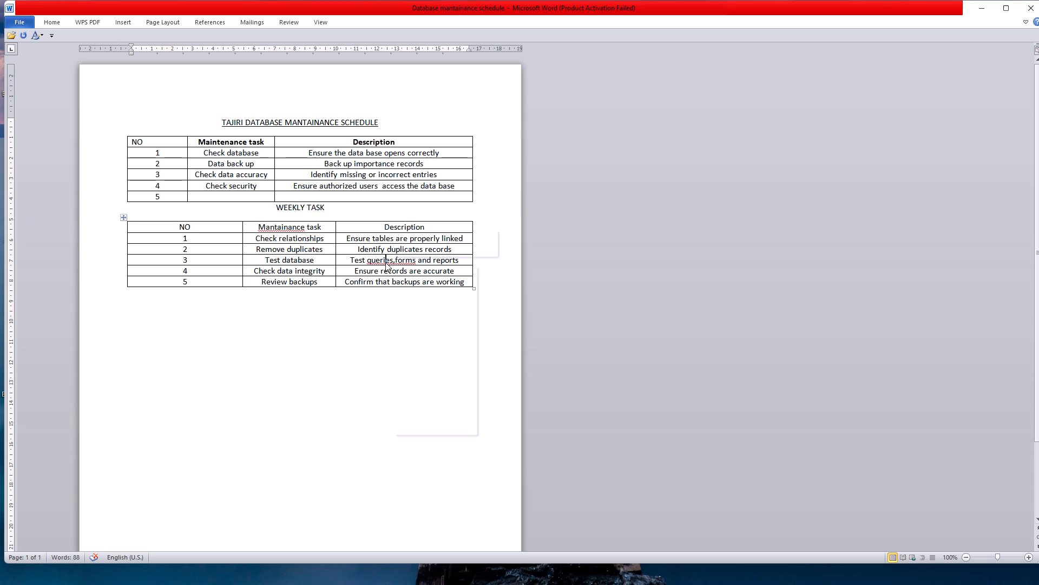
left_click(425, 274)
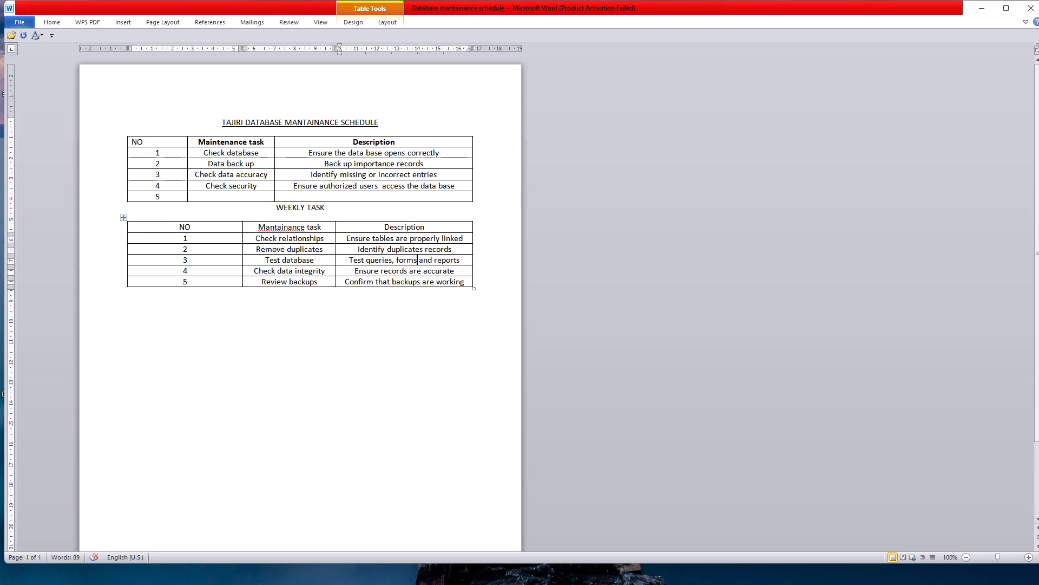
Correct the spelling of "Mantainance" to "Maintenance" in the weekly table's second column heading.
right_click(286, 226)
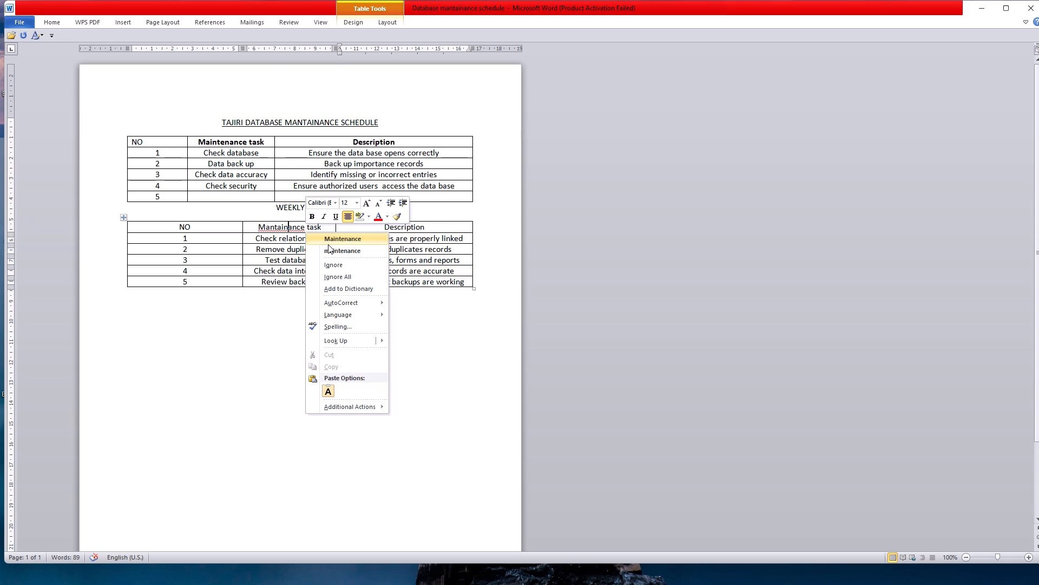
left_click(349, 239)
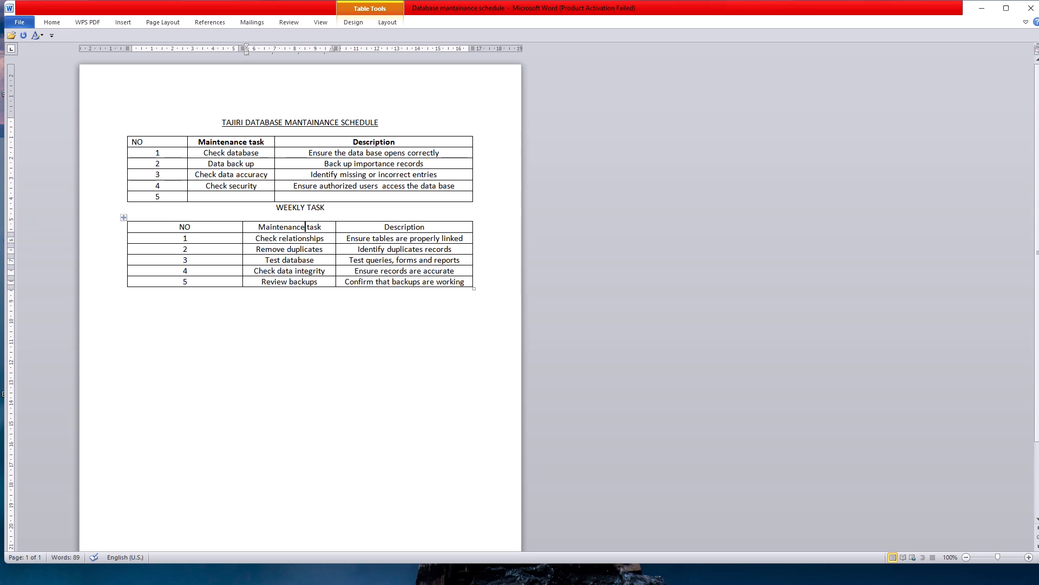
Make the "Maintenance task" heading of the weekly task table bold.
left_click_drag(255, 227, 317, 226)
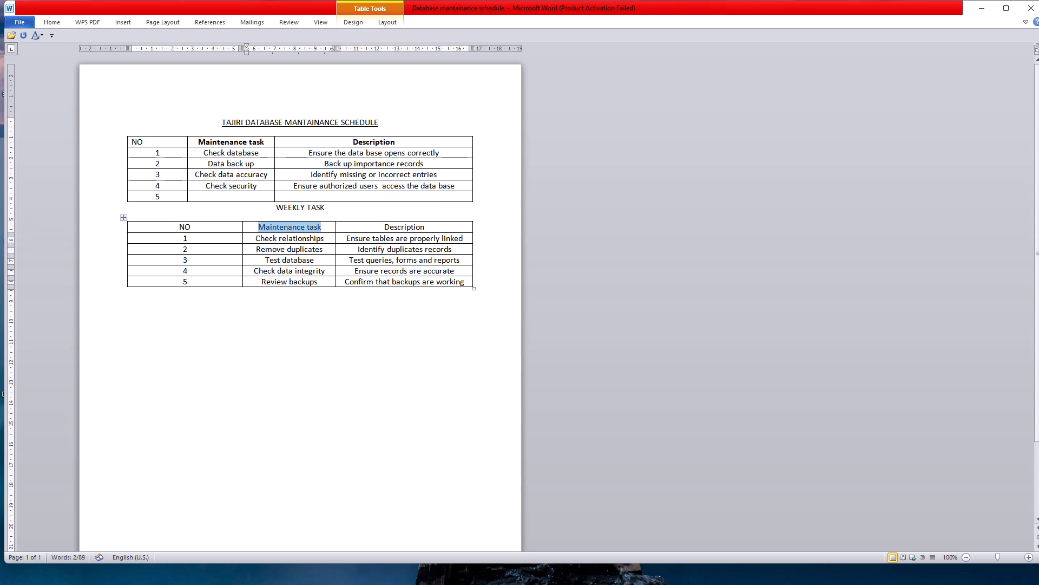
left_click(55, 21)
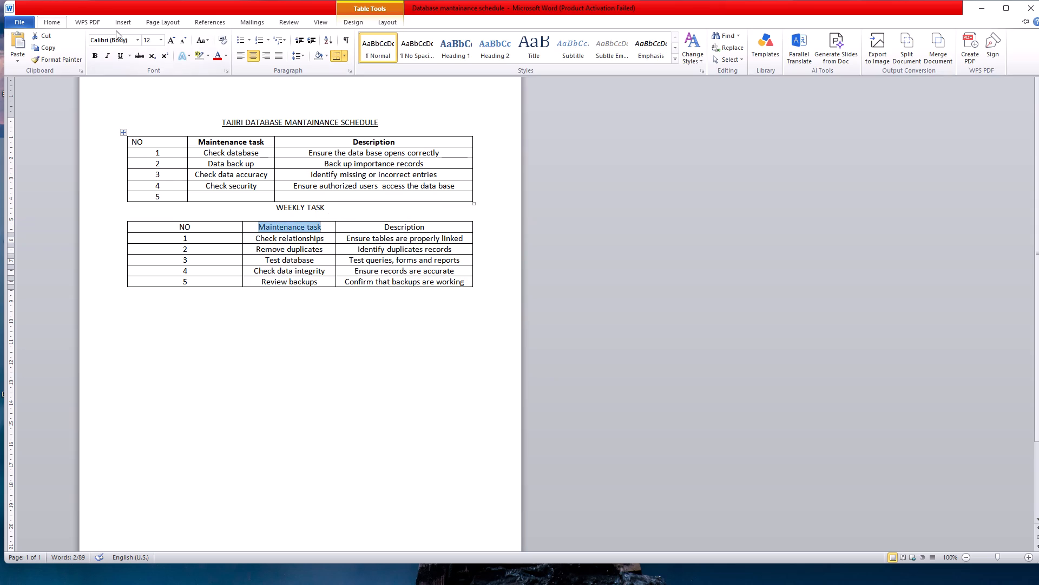
left_click(97, 57)
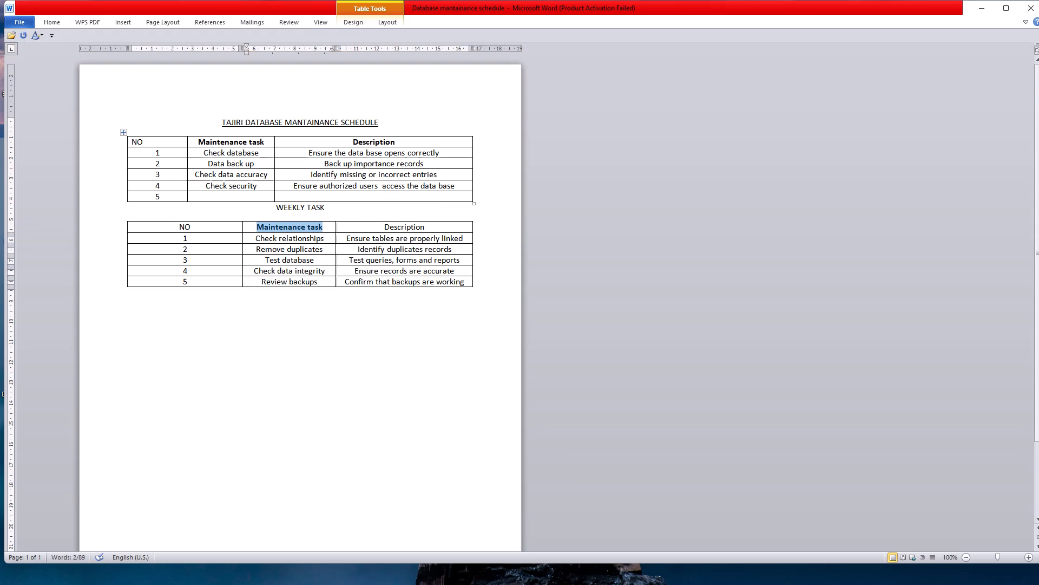
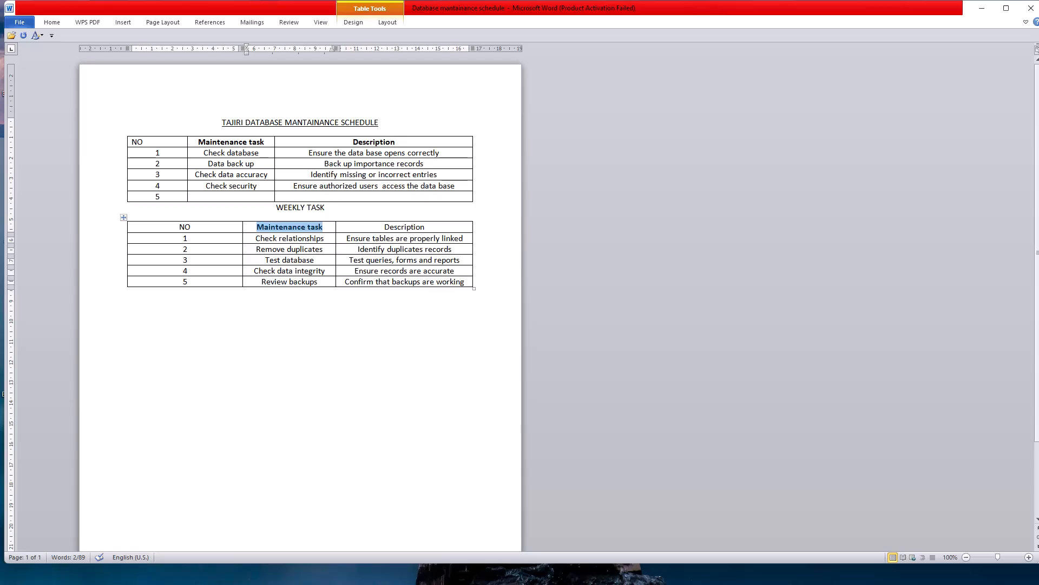
Make the "Description" and "NO" column headings of the weekly task table bold.
left_click_drag(381, 226, 444, 229)
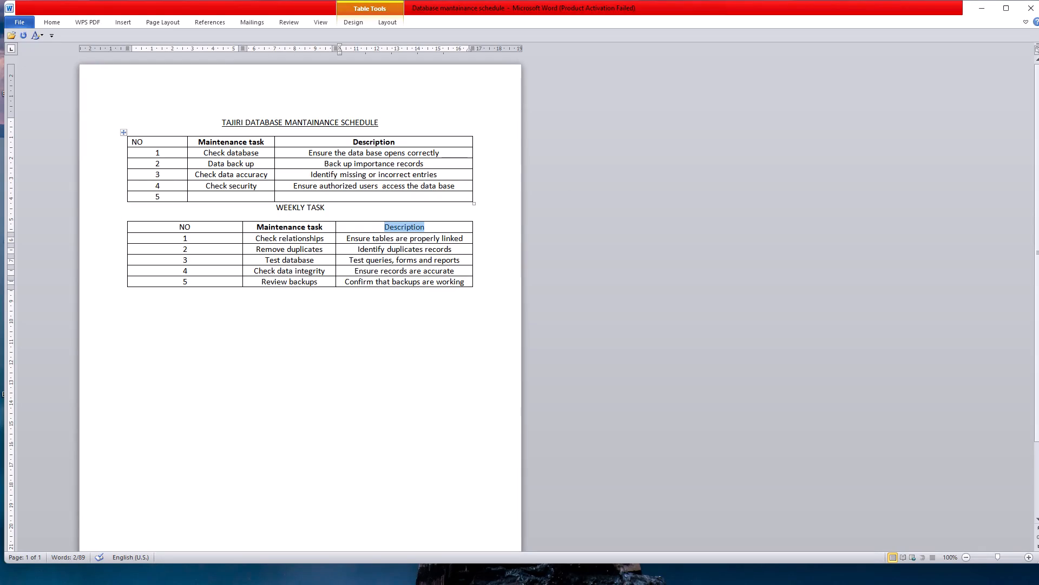
left_click(52, 16)
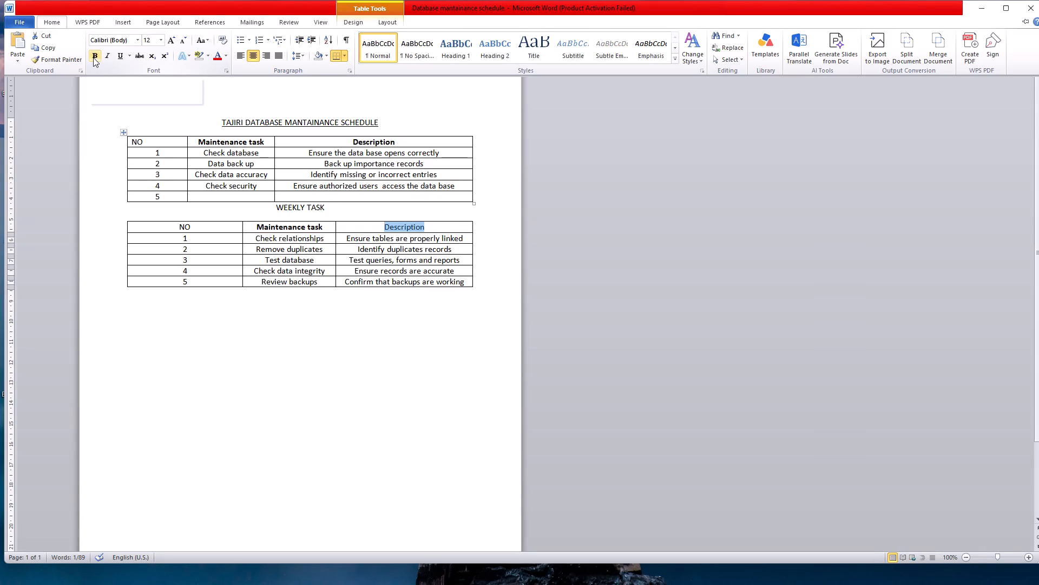
left_click(93, 57)
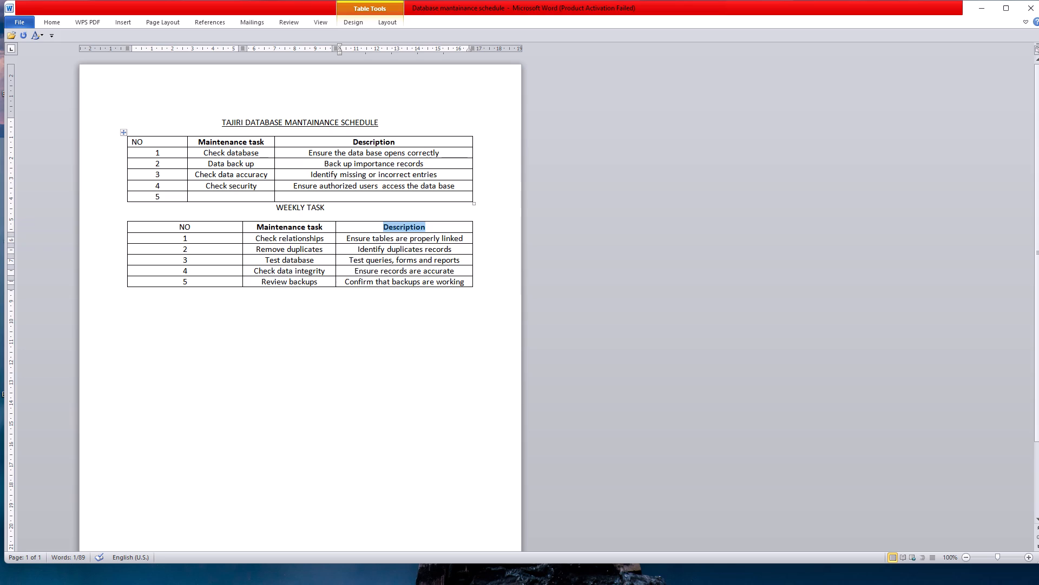
left_click_drag(177, 227, 192, 225)
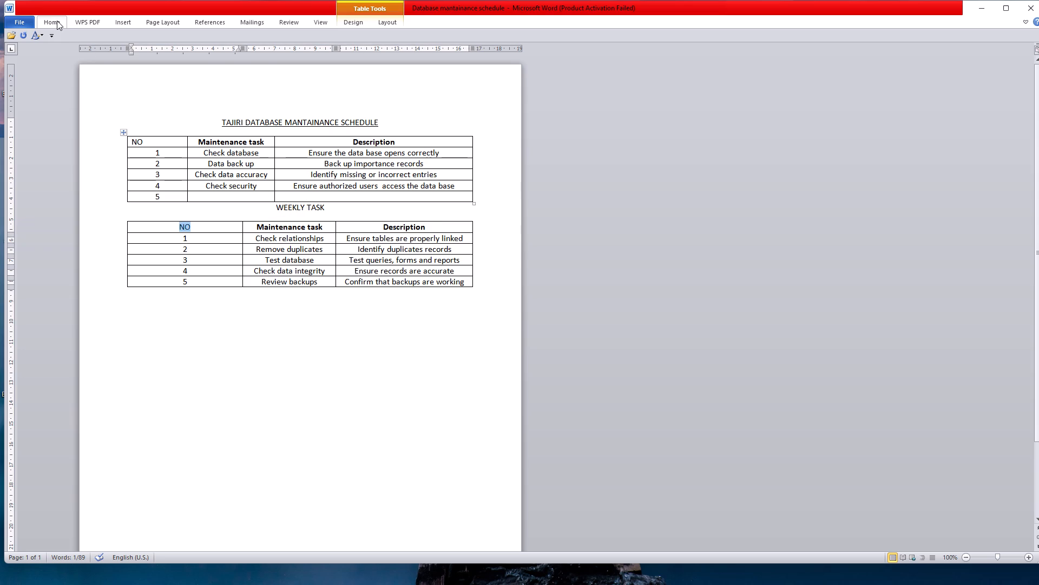
left_click(57, 21)
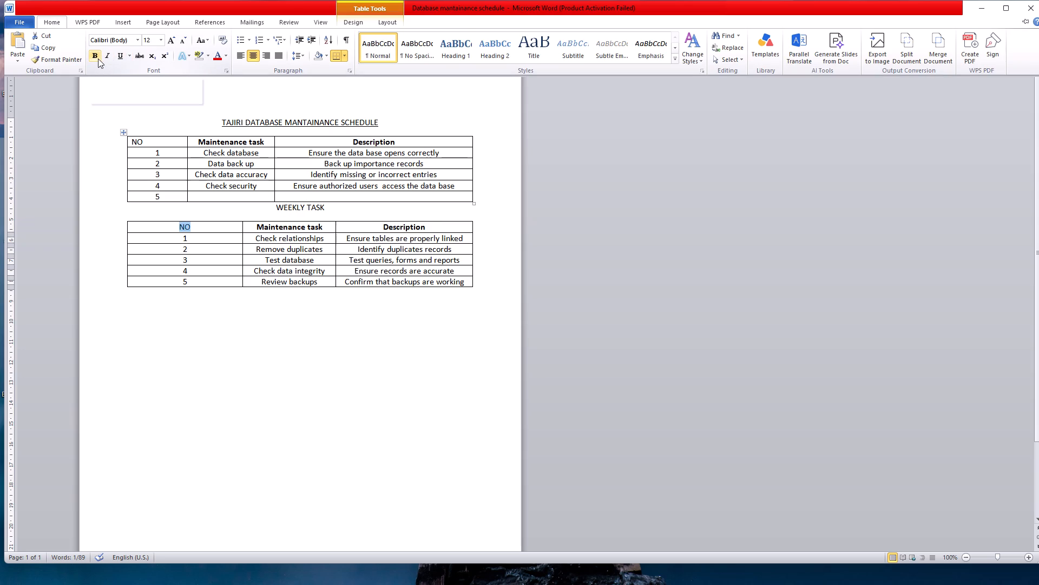
left_click(98, 58)
Add the title "MONTHLY TASK" in capitals on the line below the weekly task table.
left_click(228, 314)
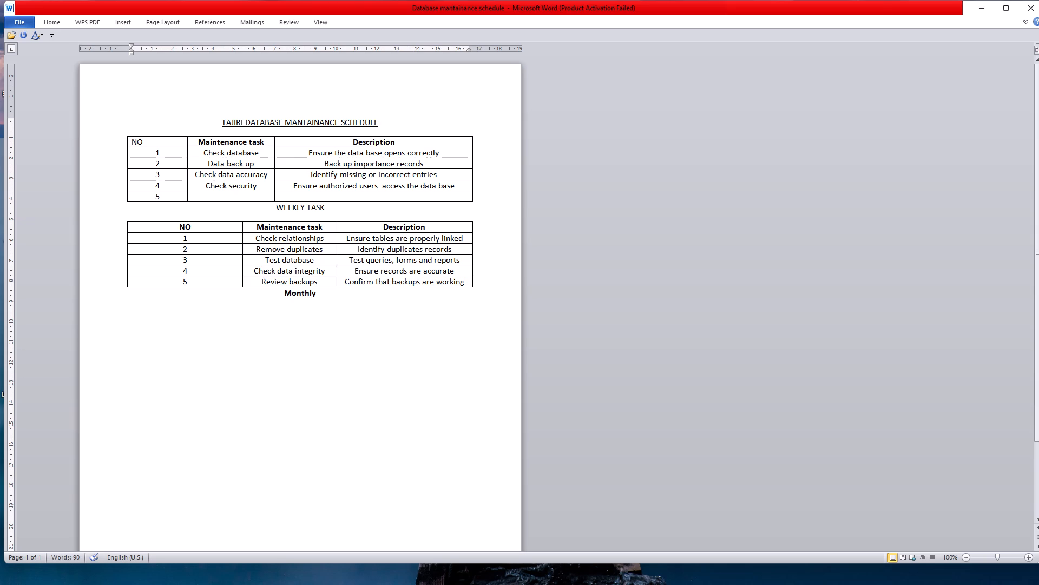
key("space")
key("BackSpace")
key("BackSpace")
key("BackSpace")
key("BackSpace")
key("BackSpace")
key("BackSpace")
key("BackSpace")
key("BackSpace")
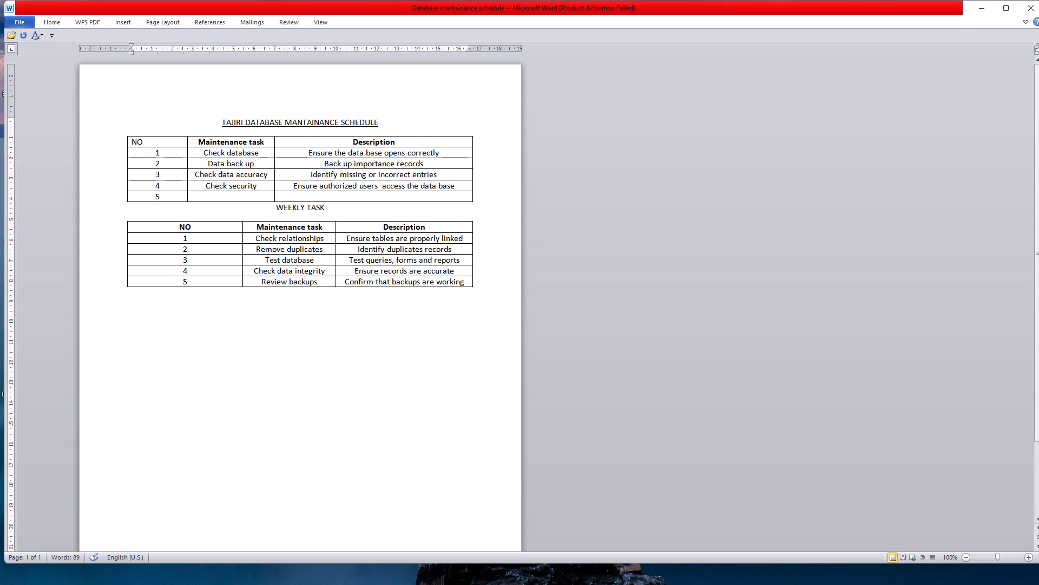
type("MO")
type("NTH")
type("LY TASK")
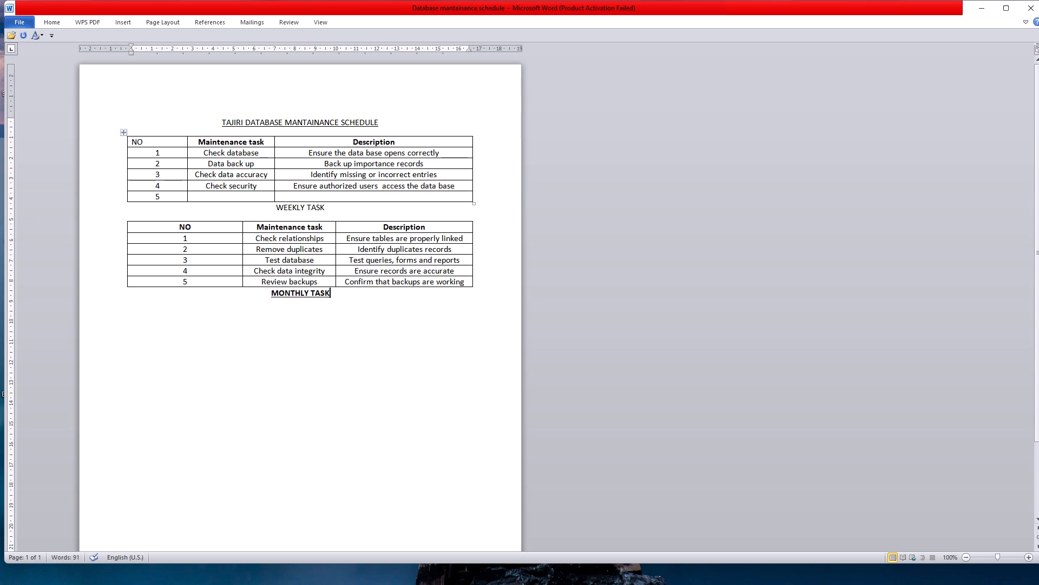
Make the "WEEKLY TASK" title and the document's main title, "TAJIRI DATABASE MANTAINANCE SCHEDULE", bold.
left_click_drag(274, 206, 328, 212)
left_click(47, 22)
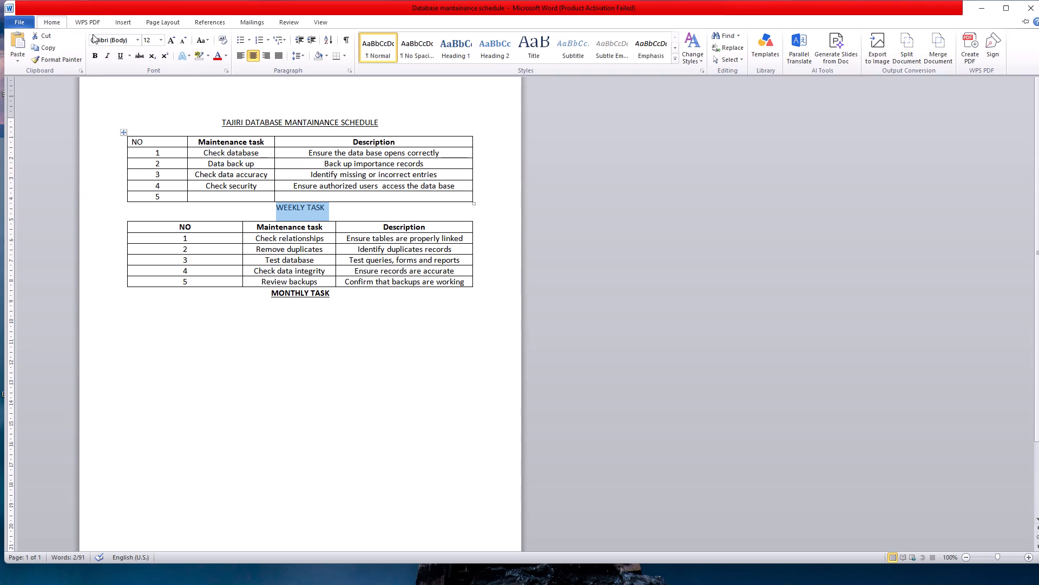
left_click(95, 52)
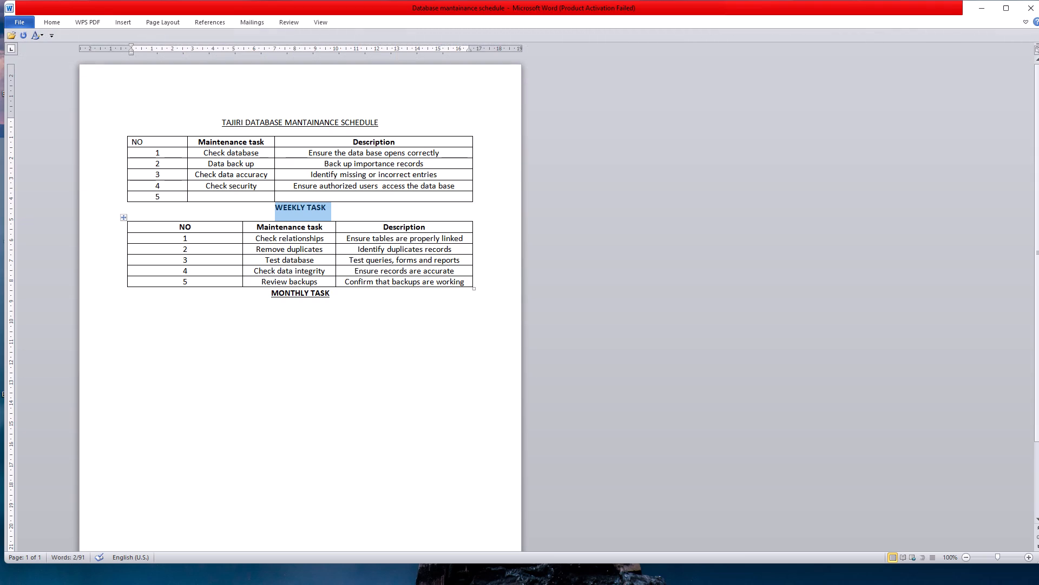
left_click(334, 291)
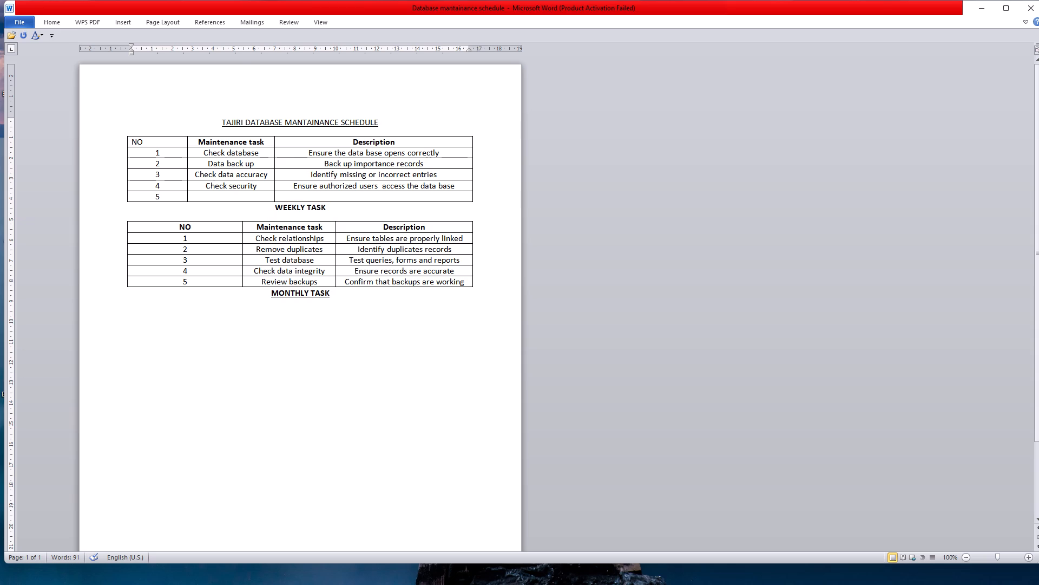
left_click_drag(221, 122, 367, 120)
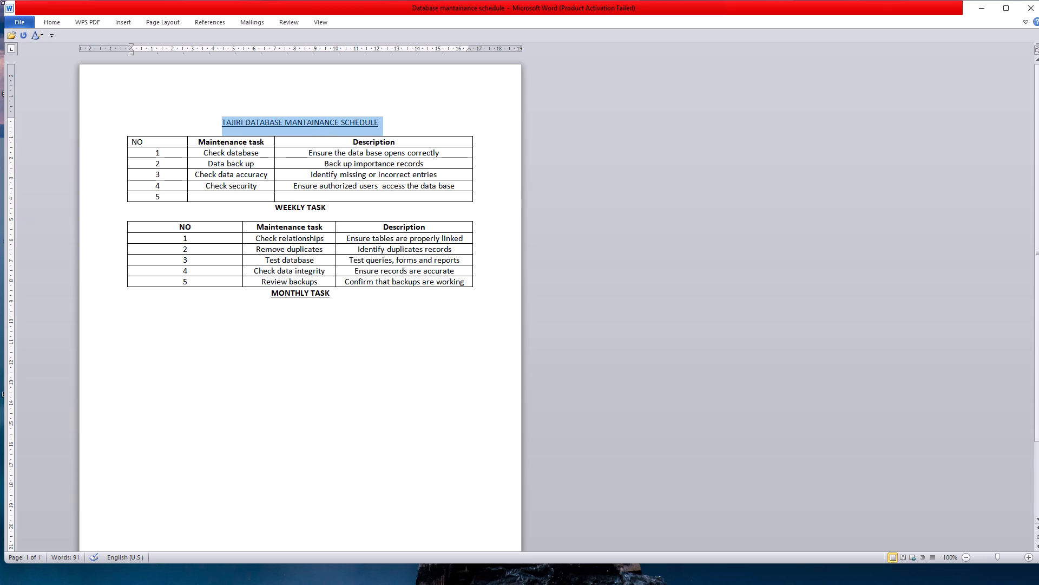
left_click(52, 17)
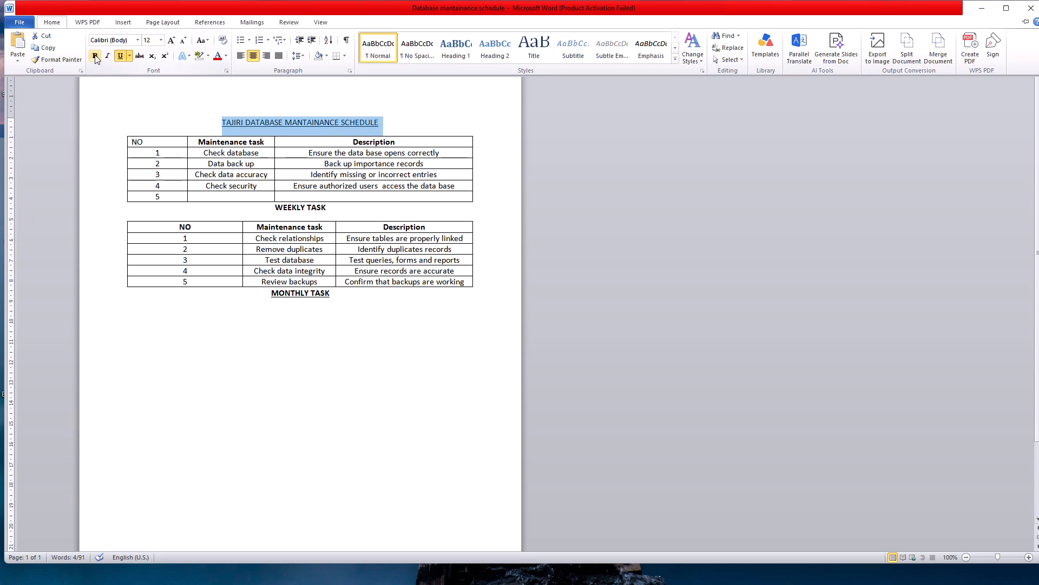
left_click(95, 55)
Insert a table with three columns and six rows below the "MONTHLY TASK" title.
left_click(335, 292)
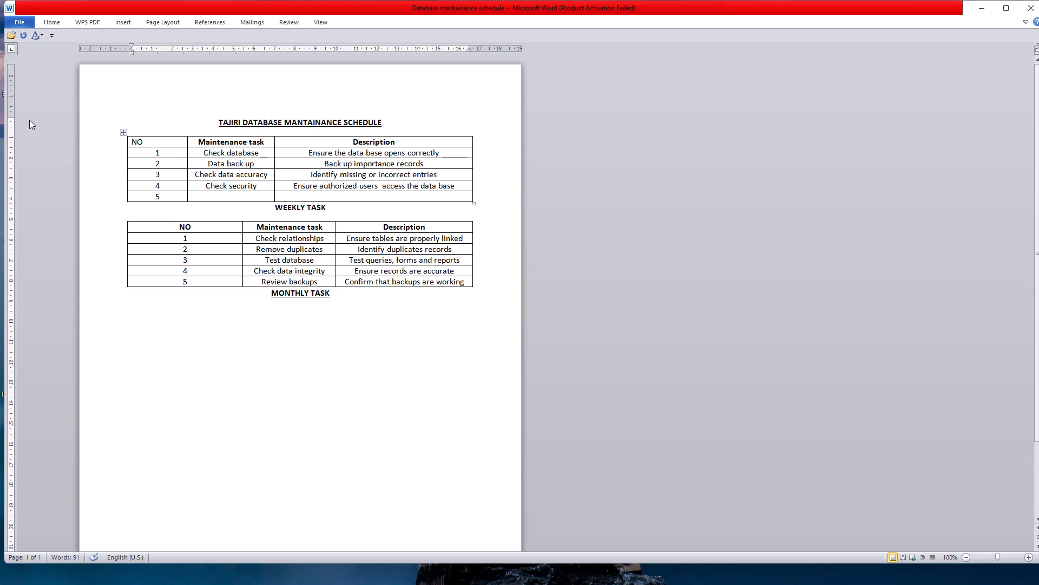
left_click(121, 21)
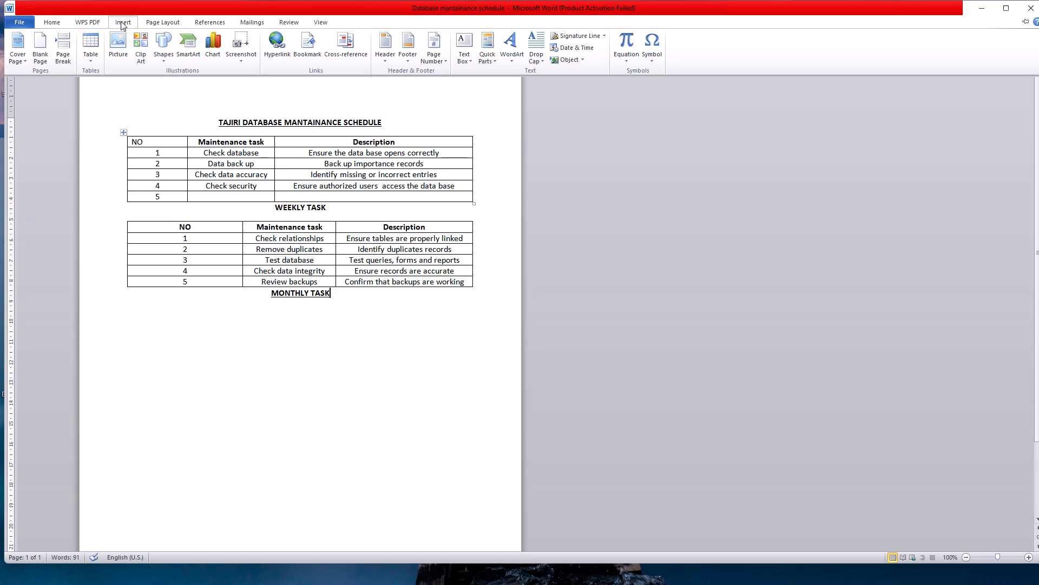
left_click(89, 58)
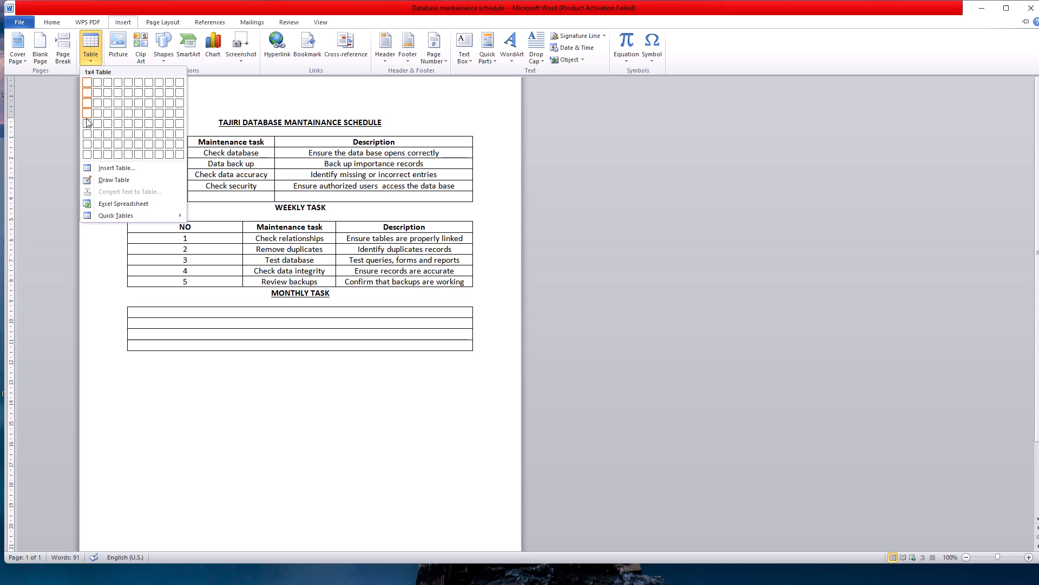
left_click(113, 136)
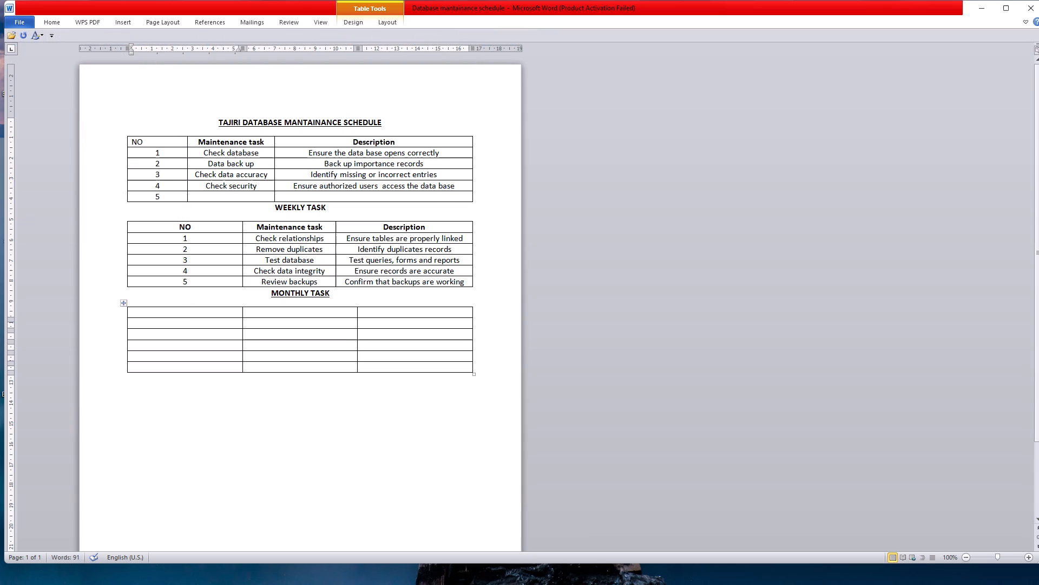
Fill the monthly table's first column with the heading "NO" and the row numbers 1 to 5.
type("NO")
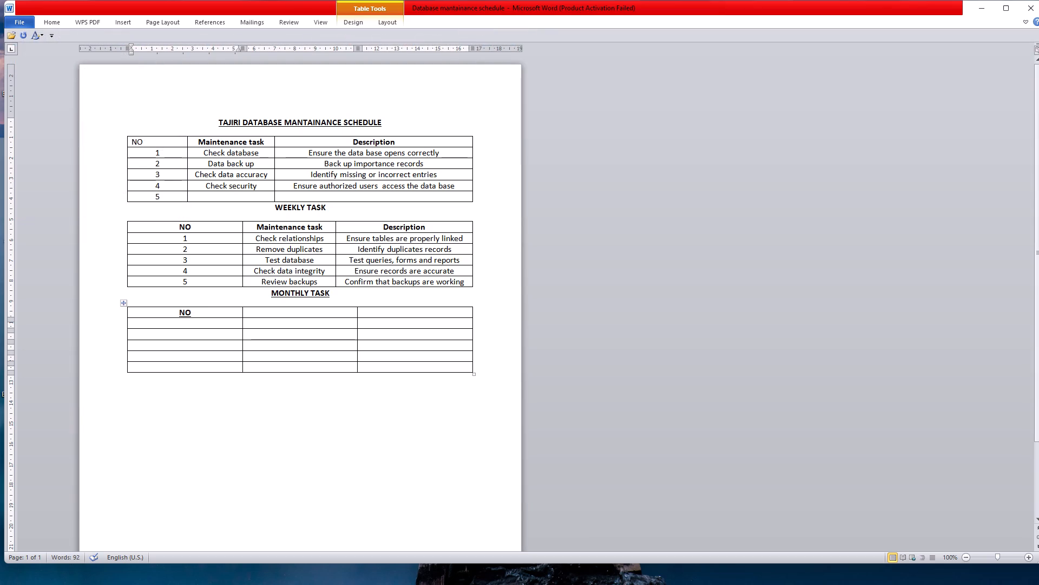
left_click(190, 322)
key("1")
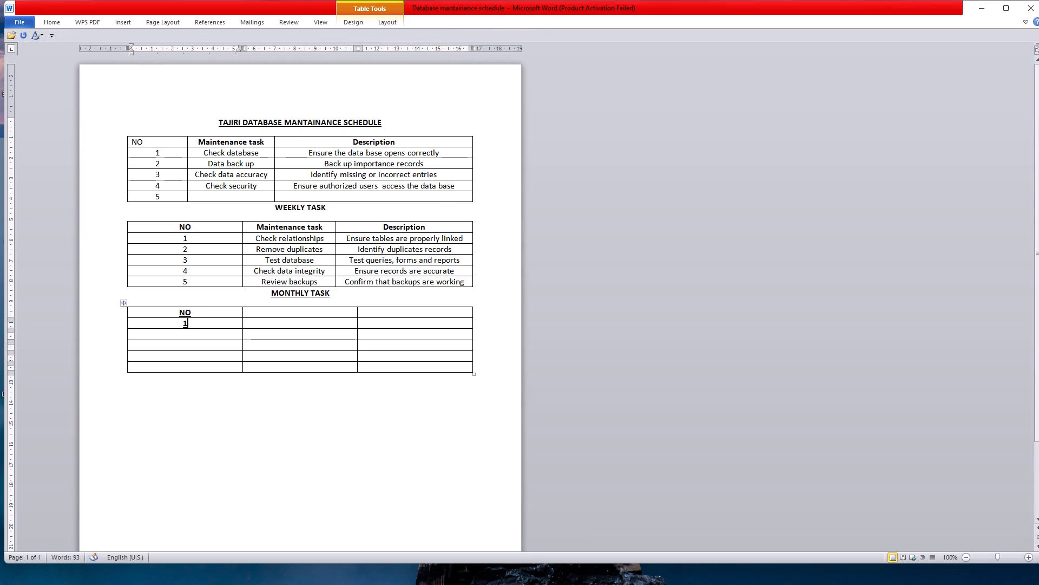
left_click(194, 333)
key("2")
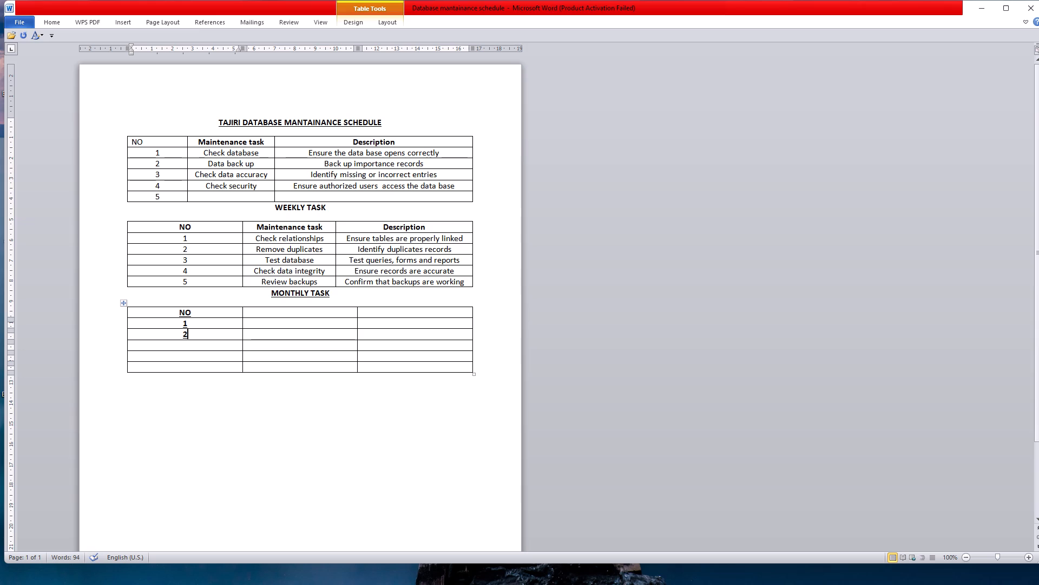
left_click(191, 344)
key("3")
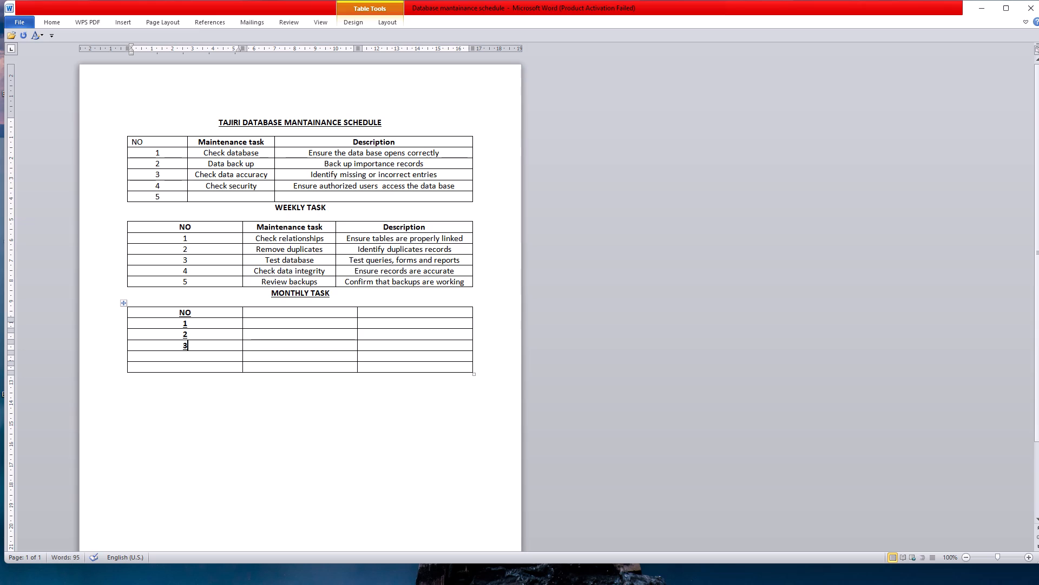
left_click(187, 355)
key("4")
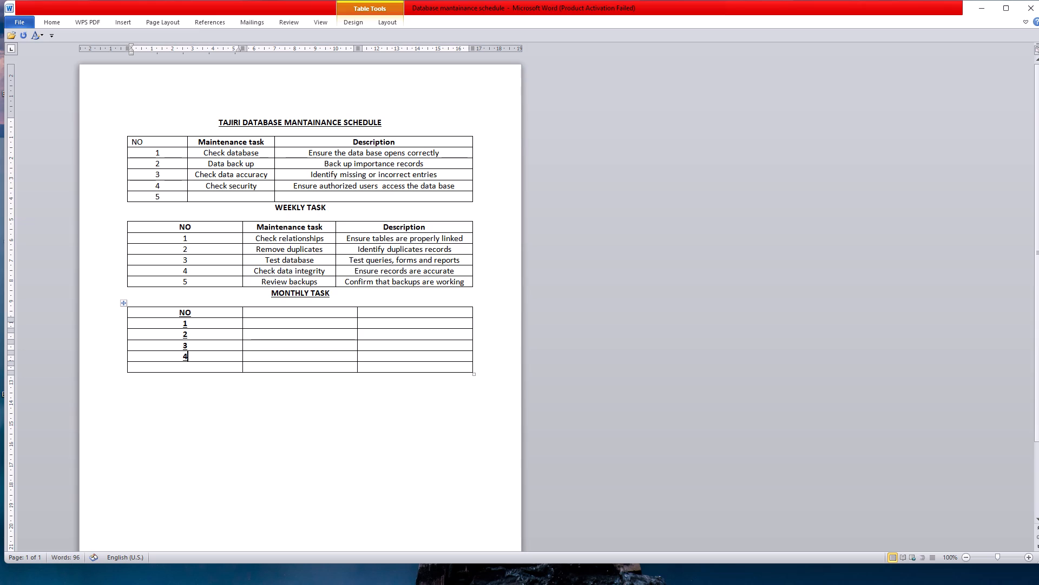
left_click(183, 364)
key("5")
Enter "Mantainance task" and "Description" as the monthly table's second and third column headings.
left_click(320, 313)
key("m")
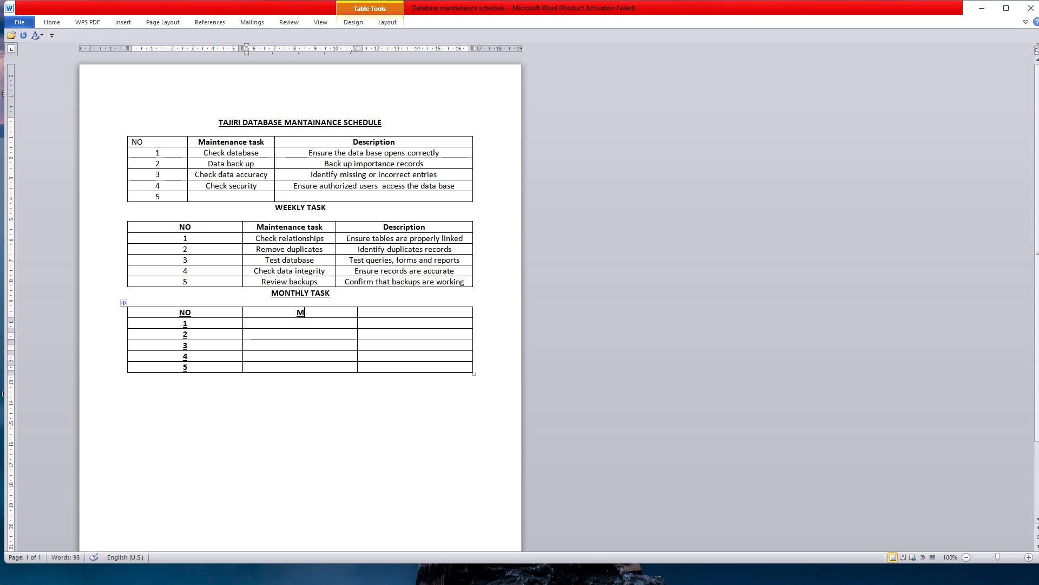
type("antainance task")
left_click(398, 311)
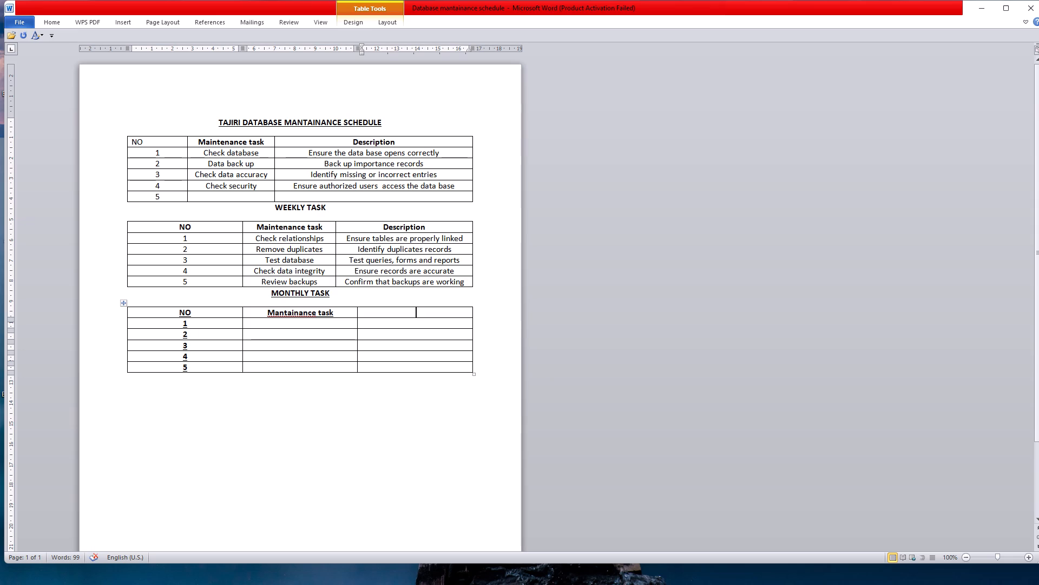
type("esc")
type("ription")
Enter "Compact and repair" as the maintenance task in row 1 of the monthly table.
left_click(272, 323)
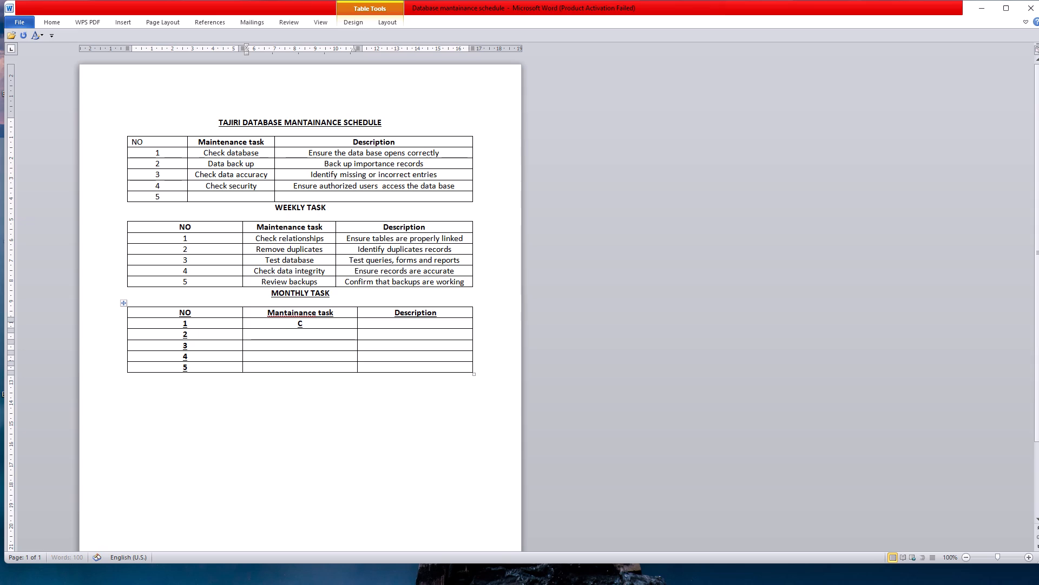
type("omp")
type("act and repair")
left_click(389, 320)
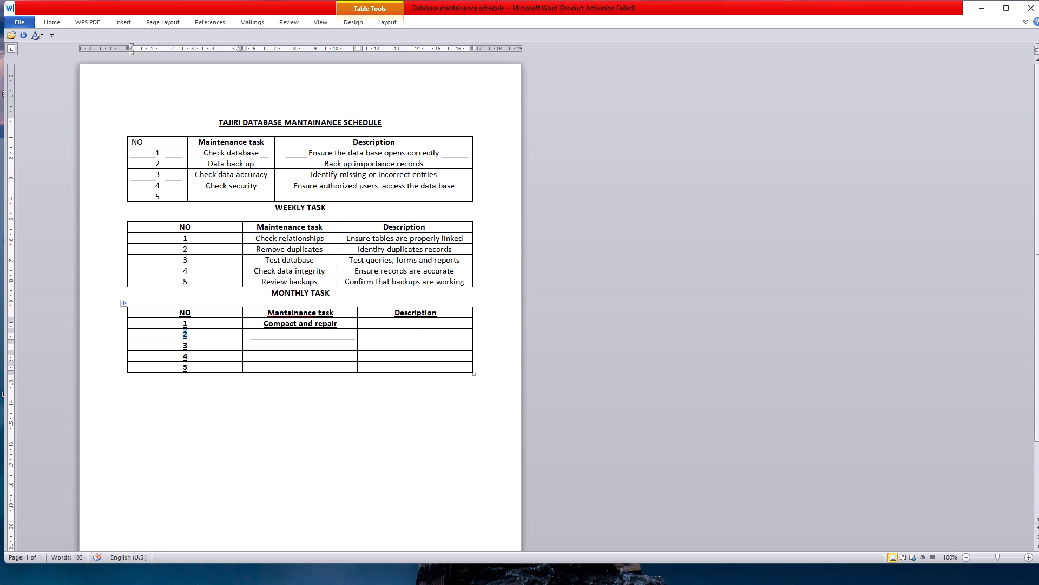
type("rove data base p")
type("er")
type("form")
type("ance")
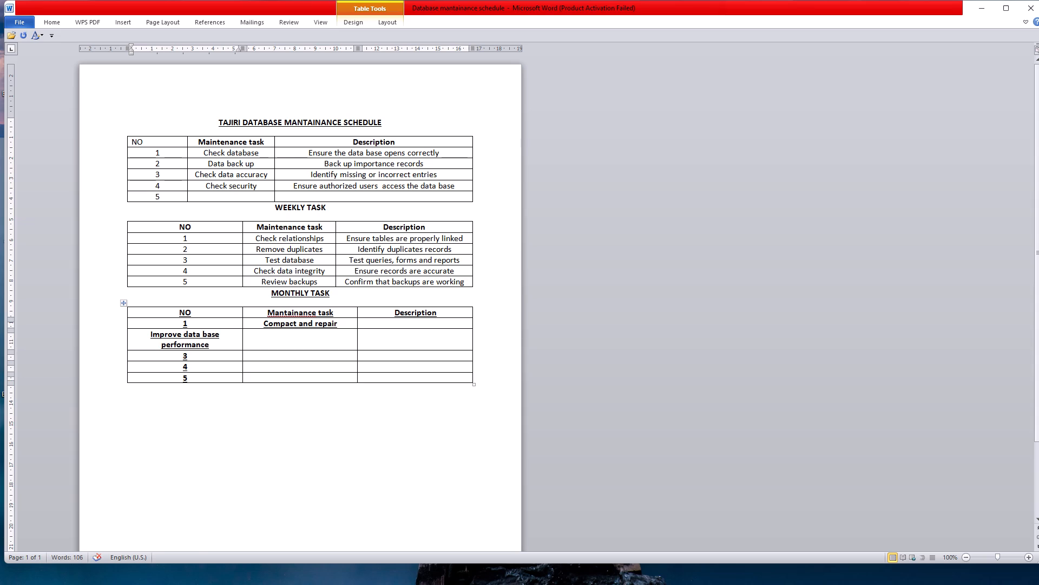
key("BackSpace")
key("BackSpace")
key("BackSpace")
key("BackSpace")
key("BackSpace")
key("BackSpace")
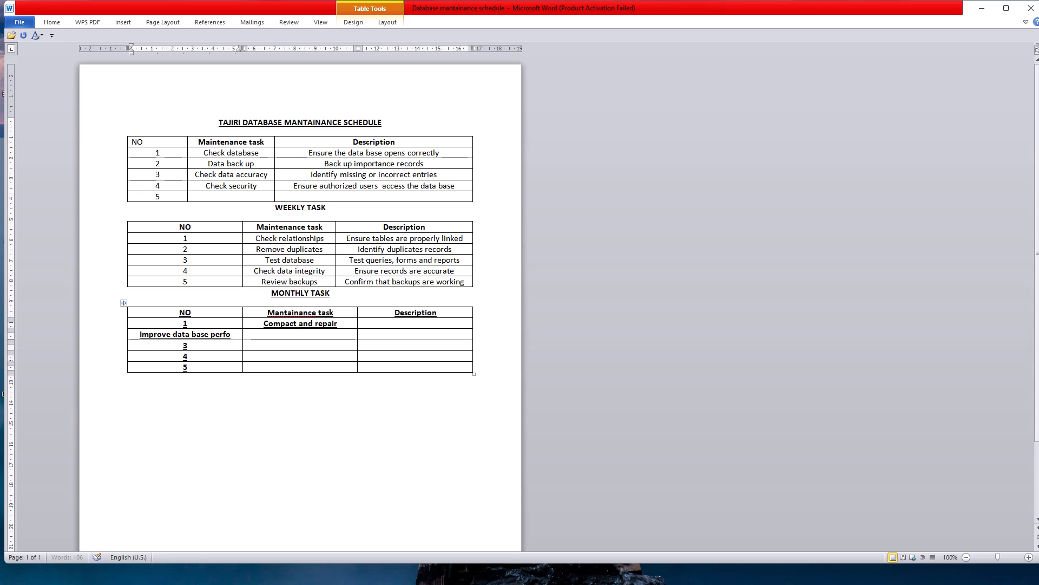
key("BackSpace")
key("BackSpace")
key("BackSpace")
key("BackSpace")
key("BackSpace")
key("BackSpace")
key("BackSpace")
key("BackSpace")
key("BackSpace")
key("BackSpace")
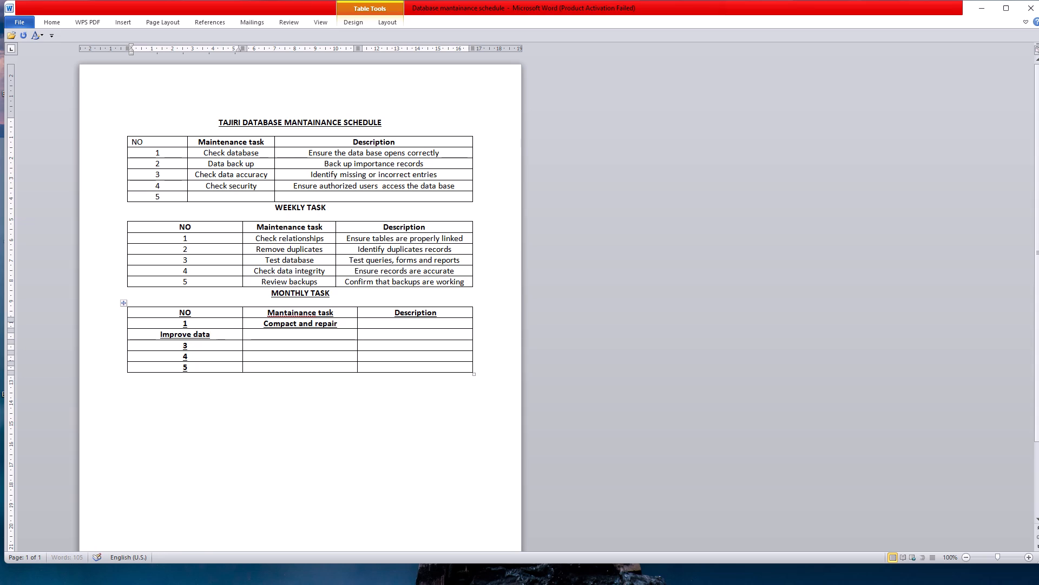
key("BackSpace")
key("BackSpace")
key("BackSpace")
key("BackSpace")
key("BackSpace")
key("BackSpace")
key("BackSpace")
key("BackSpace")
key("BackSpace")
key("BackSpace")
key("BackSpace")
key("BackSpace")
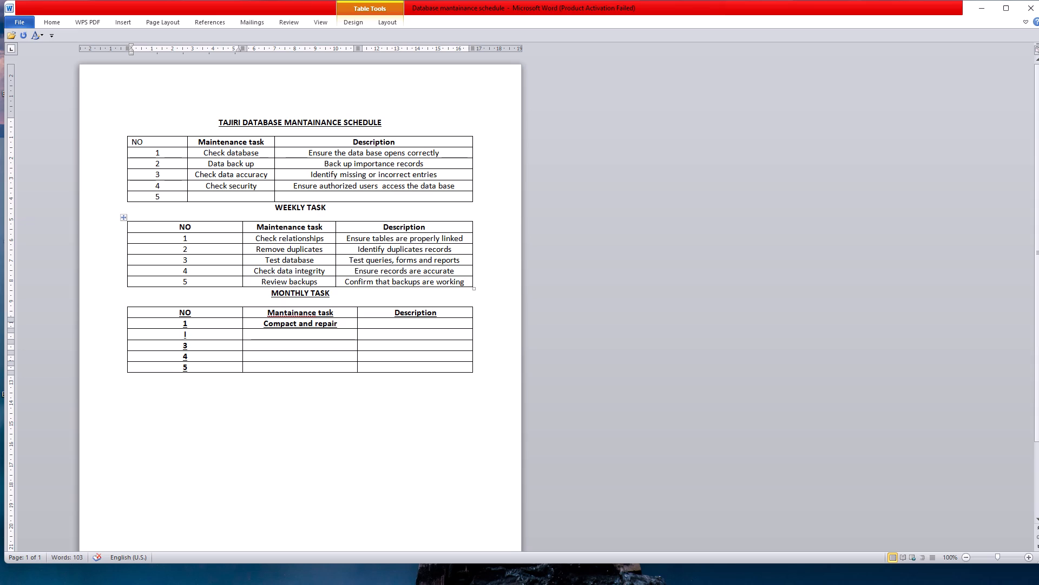
Enter "Improve data base p[erformance" as the description in row 1 of the monthly table.
left_click(368, 323)
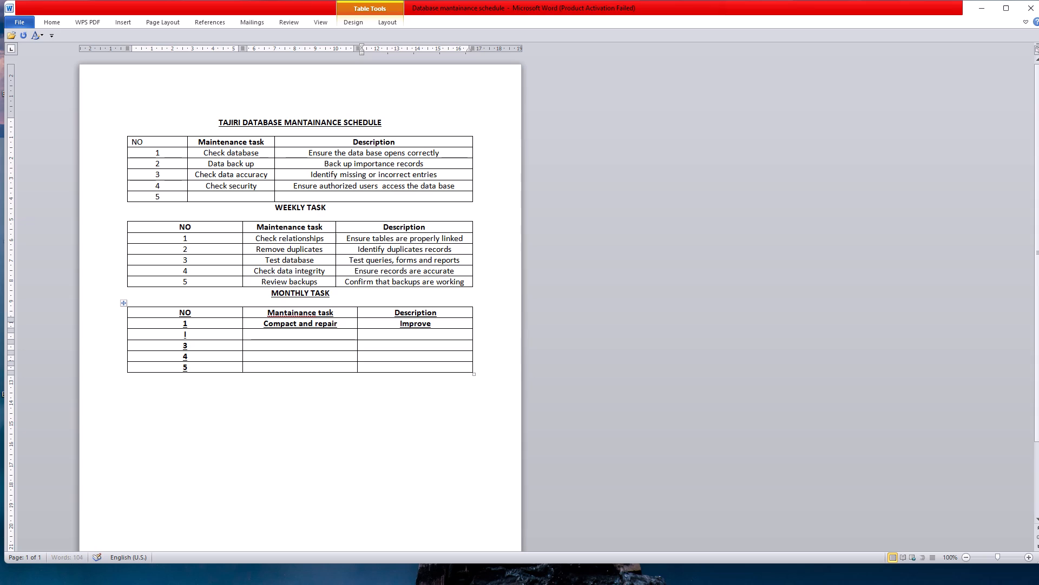
key("BackSpace")
type("data base p[erform")
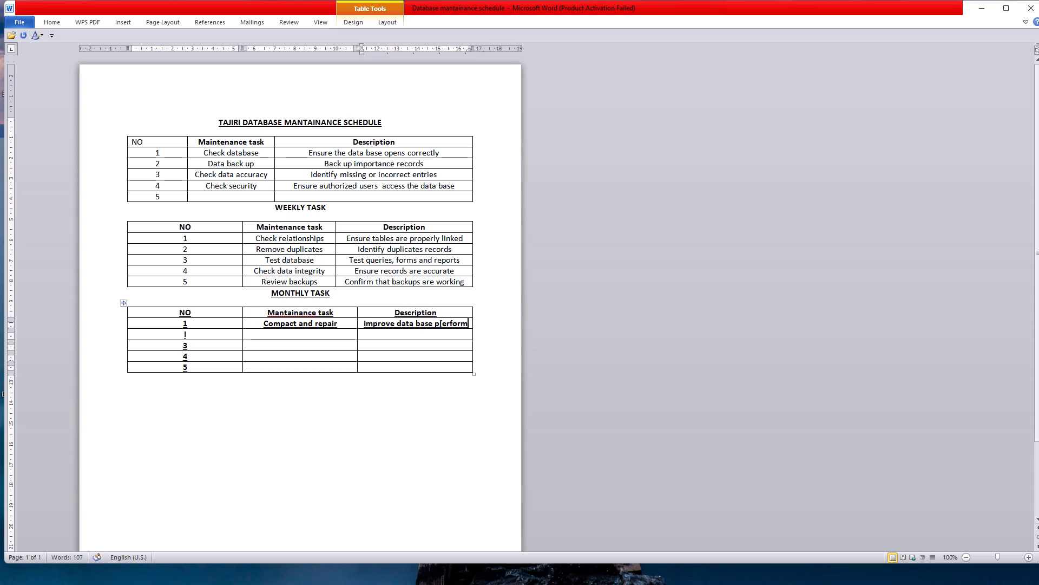
type("ance")
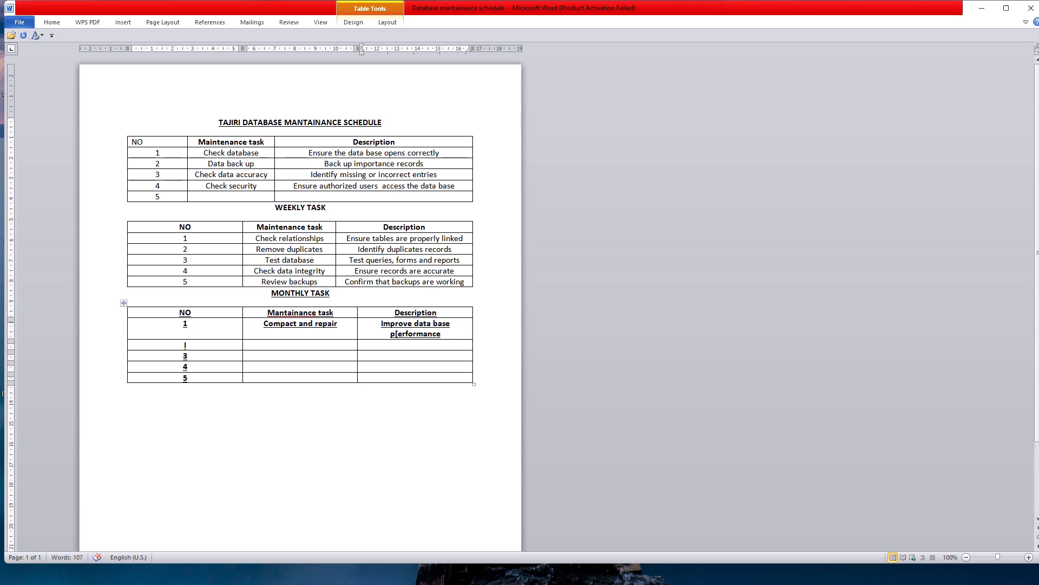
Widen the monthly table's Description column so the row 1 description fits on one line.
left_click_drag(357, 309, 348, 309)
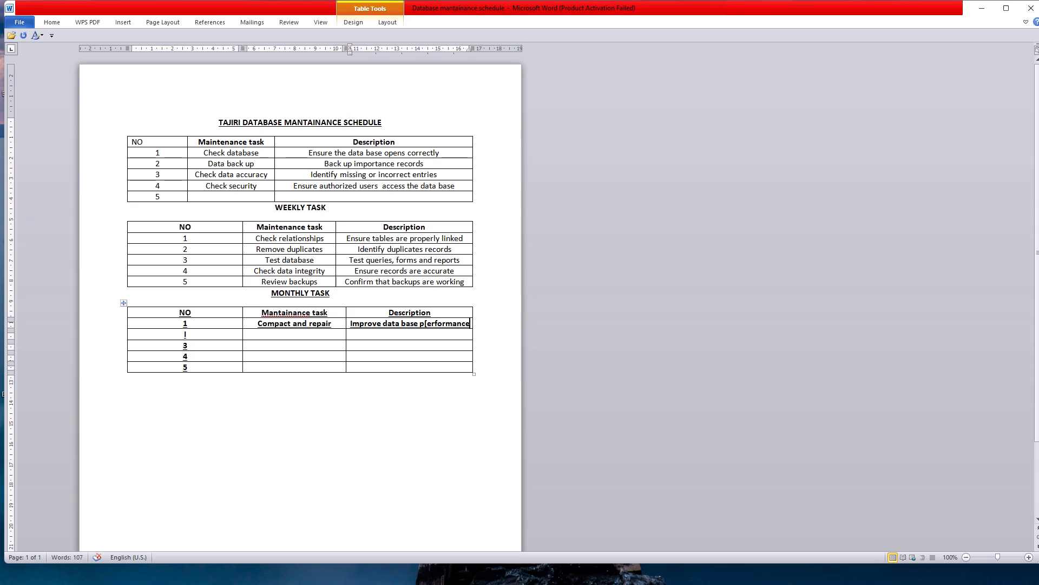
Replace the stray letter below row number 1 in the monthly table's NO column with 2.
left_click(186, 334)
key("BackSpace")
key("2")
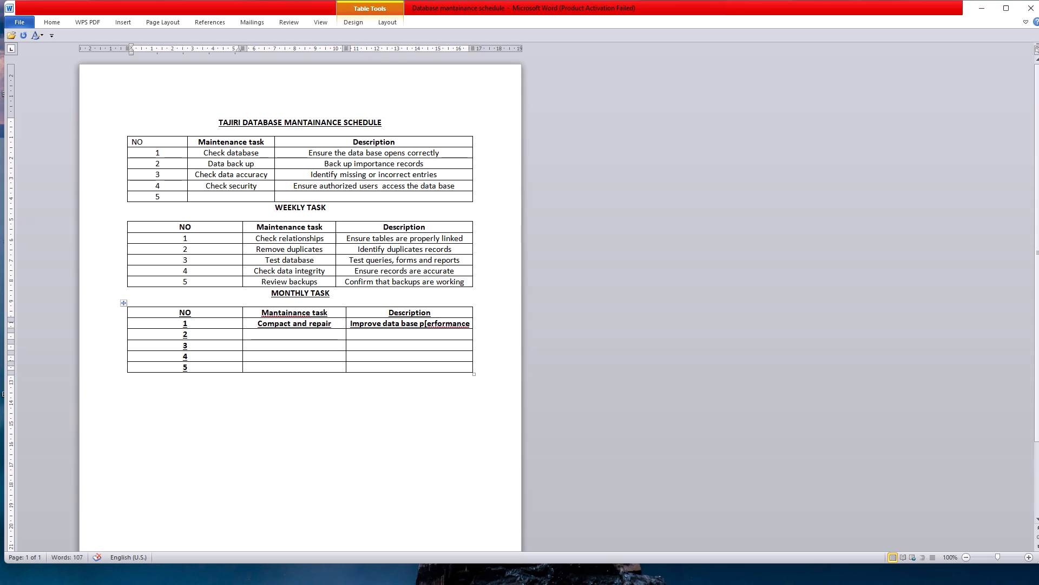
Enter "Full back up" and "Security Review" as the maintenance tasks in rows 2 and 3 of the monthly table.
left_click(254, 334)
key("u")
type("ll back up")
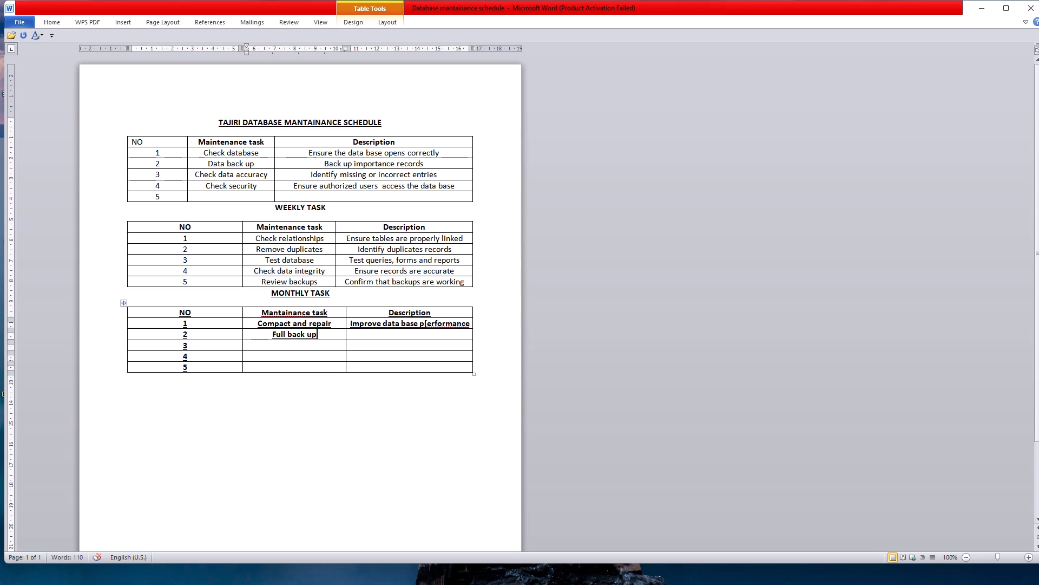
left_click(283, 347)
type("ecurity")
key("space")
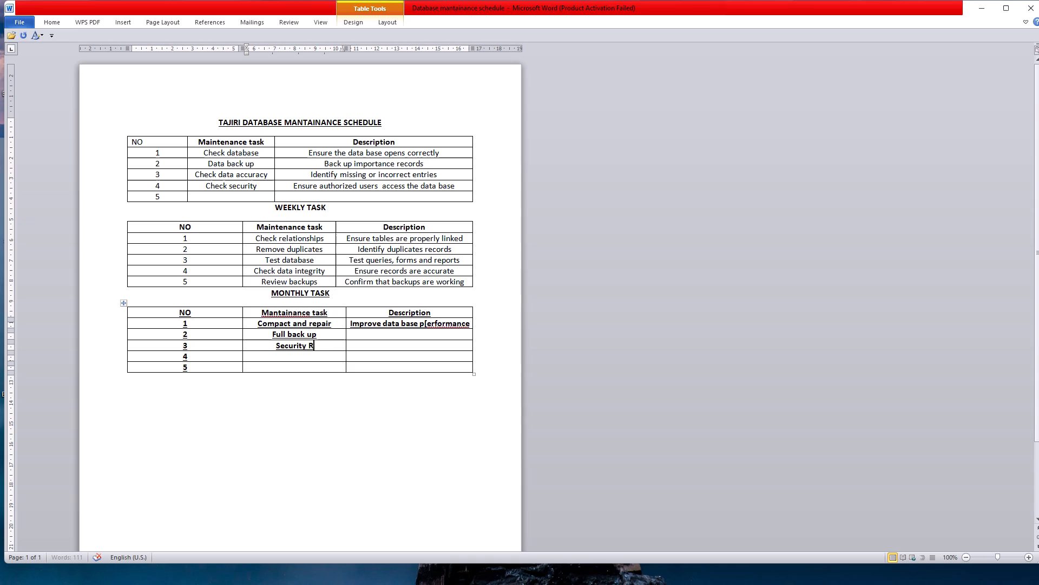
type("eview")
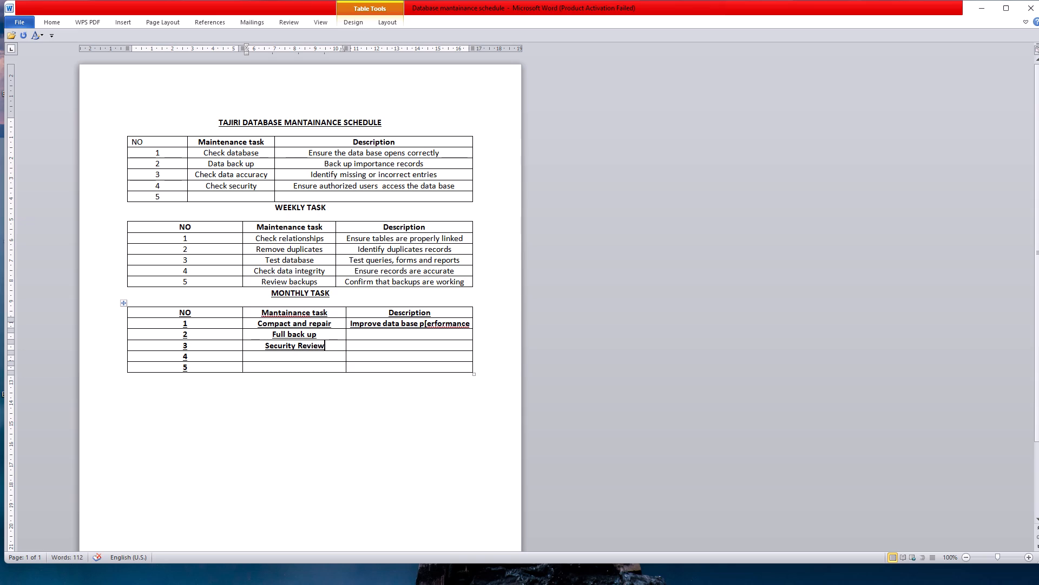
Enter "Database testig" and "Update documentation" as the maintenance tasks in rows 4 and 5 of the monthly table.
left_click(316, 356)
type("atabase testi")
key("g")
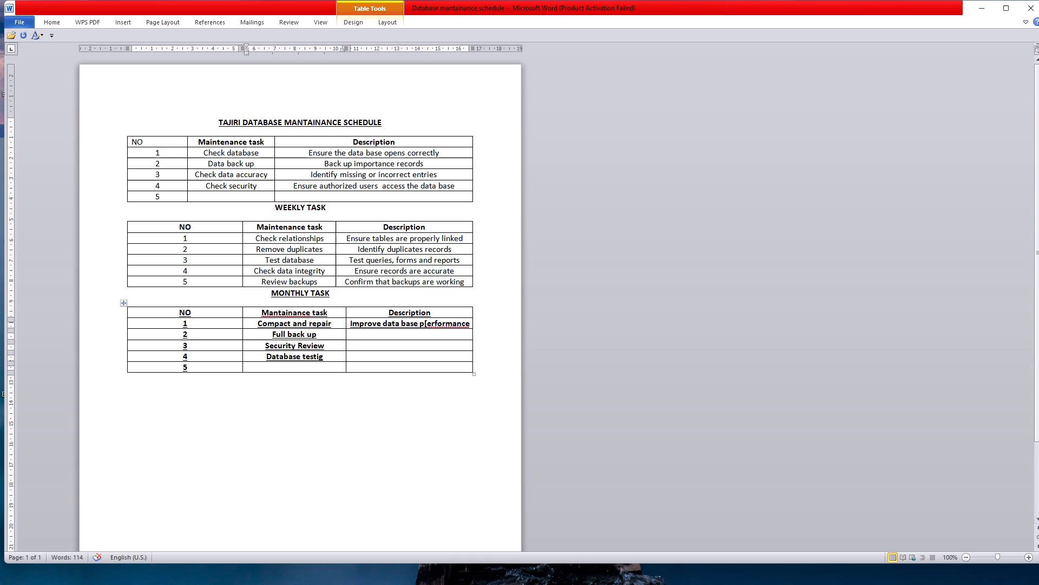
left_click(322, 367)
type("pdate")
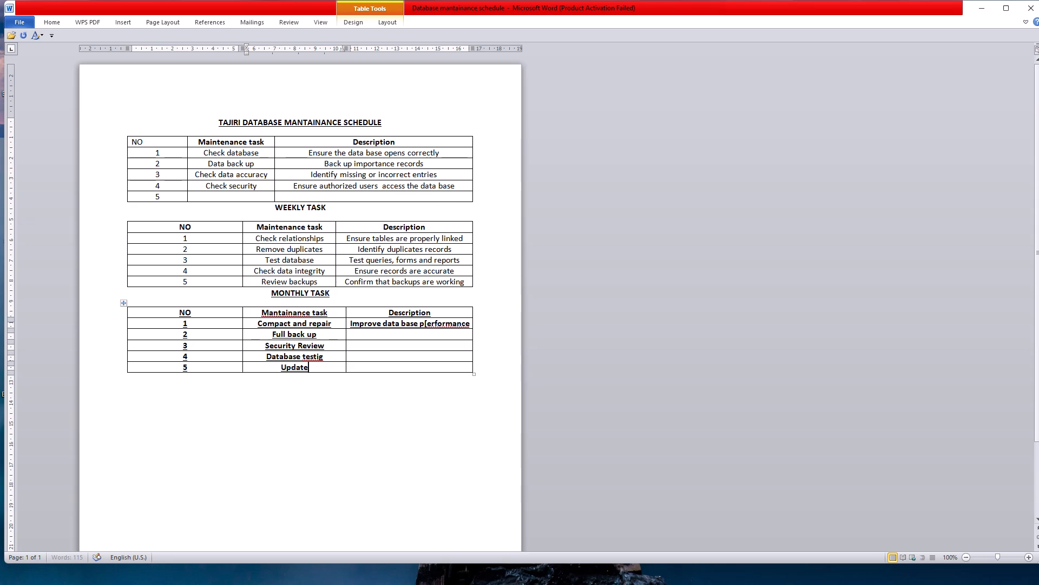
key("space")
key("space")
type("documentation")
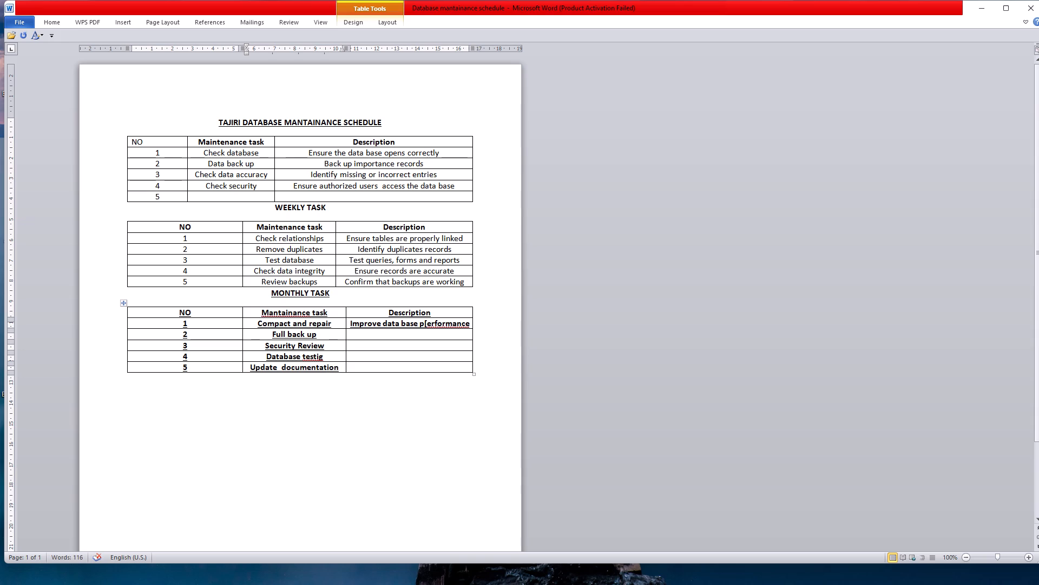
Enter a description starting with "Create a complete data" for the full back up task in the monthly table.
left_click(372, 335)
key("c")
type("reate a complete data")
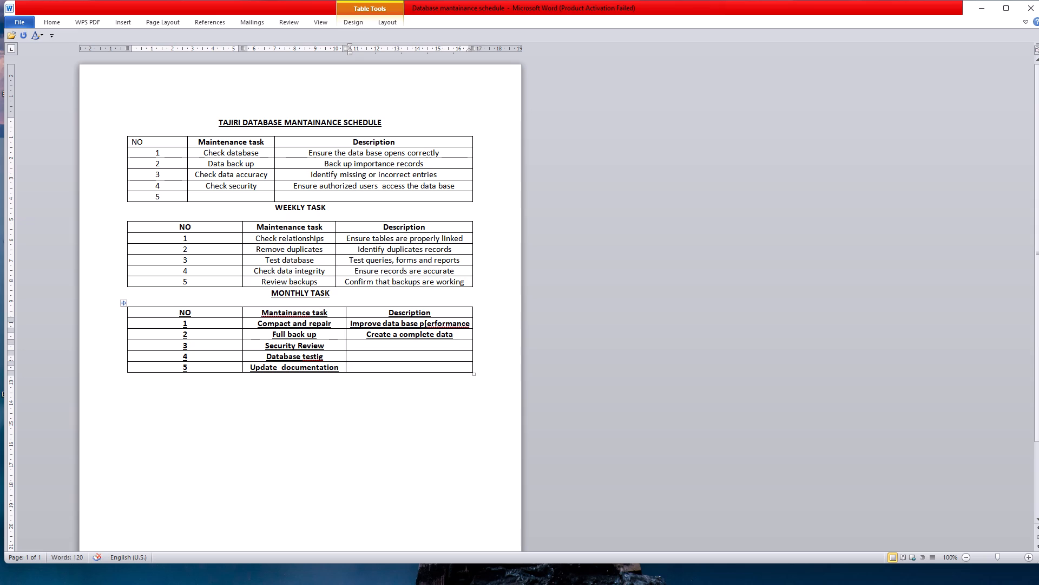
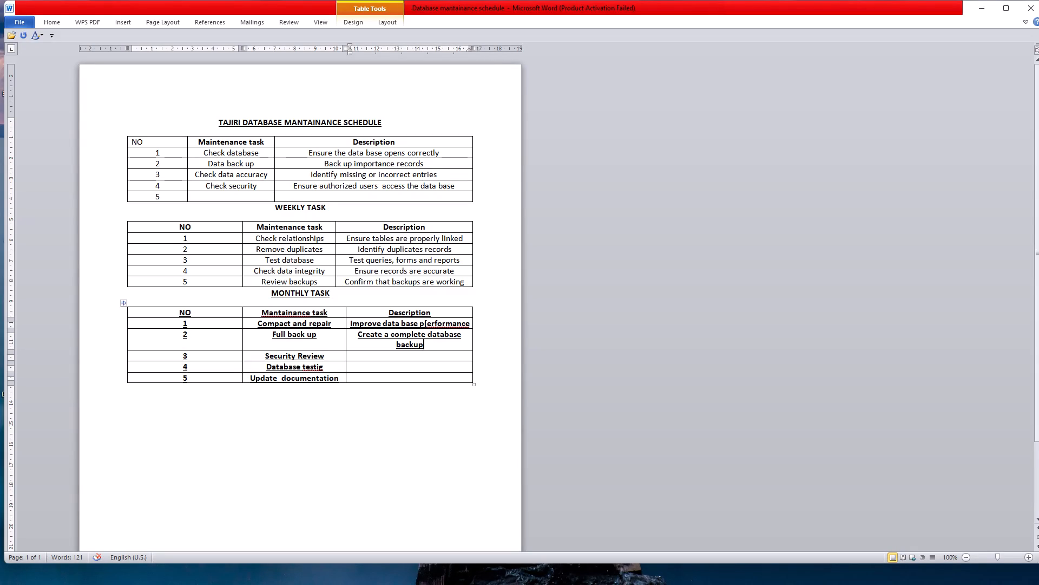
Move the monthly table's border between the task and Description columns slightly to widen the Description column.
left_click_drag(345, 309, 337, 310)
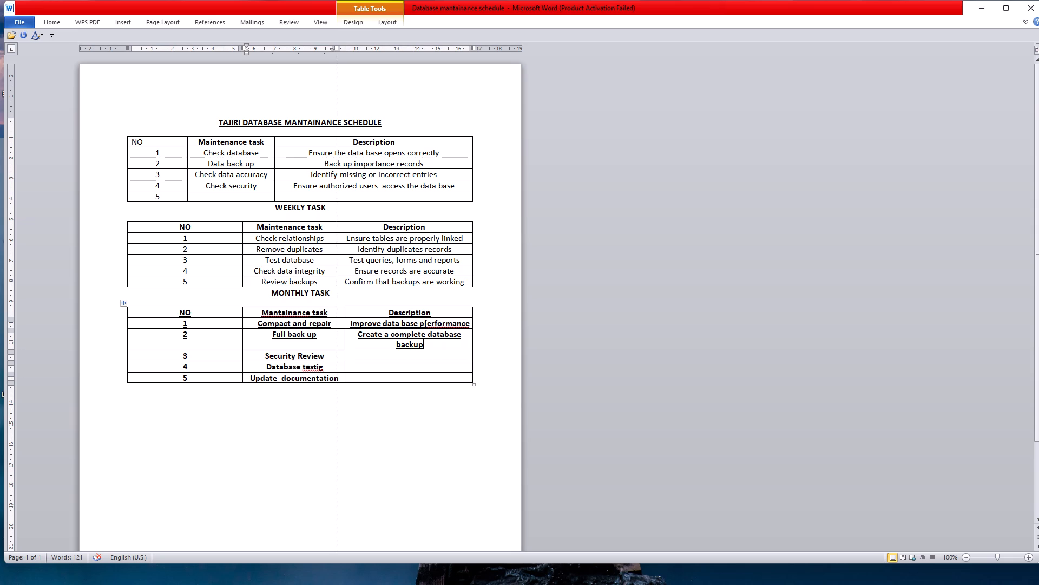
left_click_drag(337, 310, 346, 314)
left_click_drag(346, 314, 340, 314)
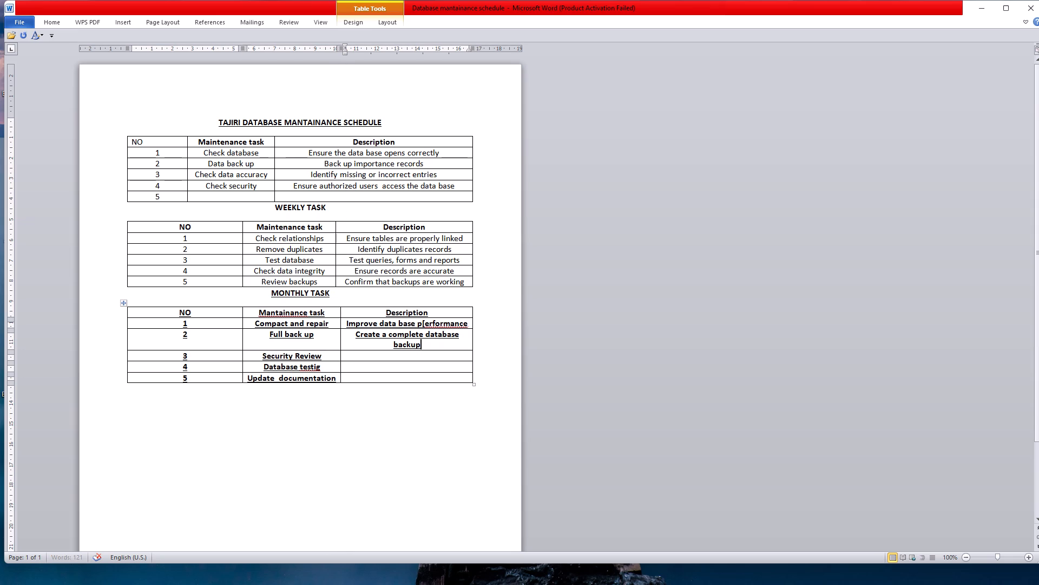
Enter "Review user permission" and "Test database performance" as the descriptions in rows 3 and 4 of the monthly table.
left_click(378, 355)
type("evi")
type("ew user")
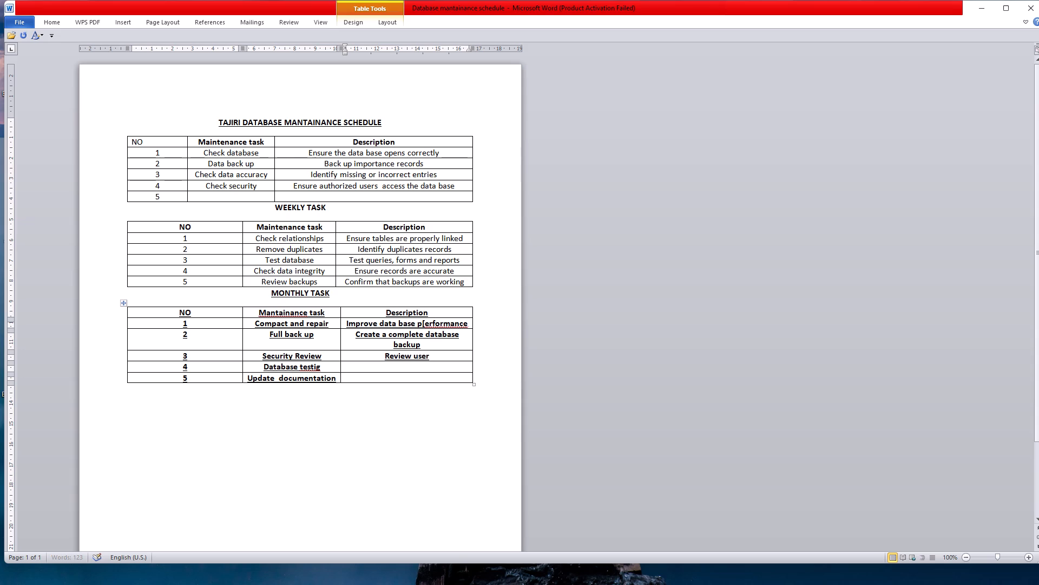
key("space")
type("permission")
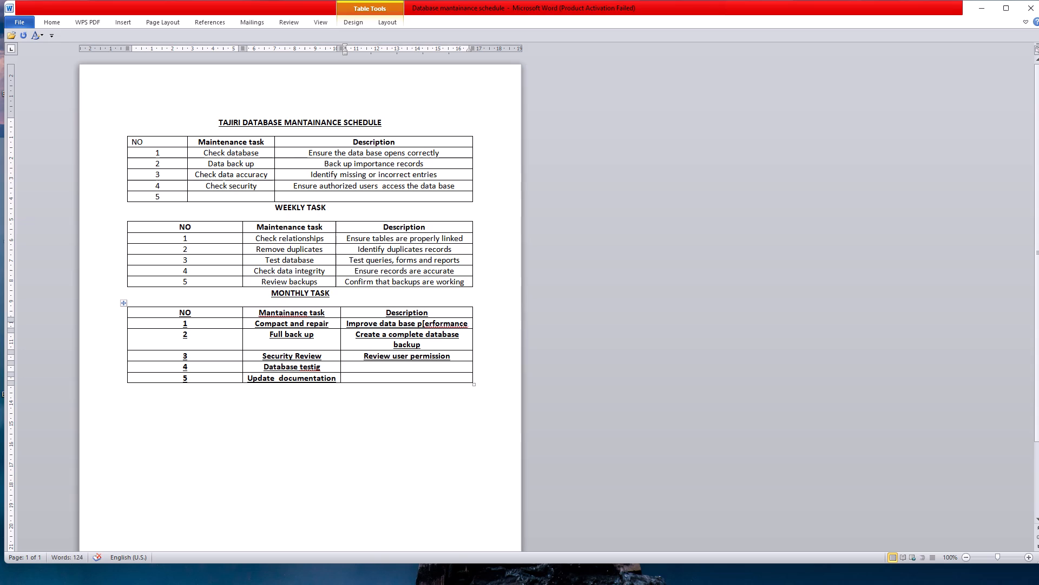
left_click(399, 363)
type("est data")
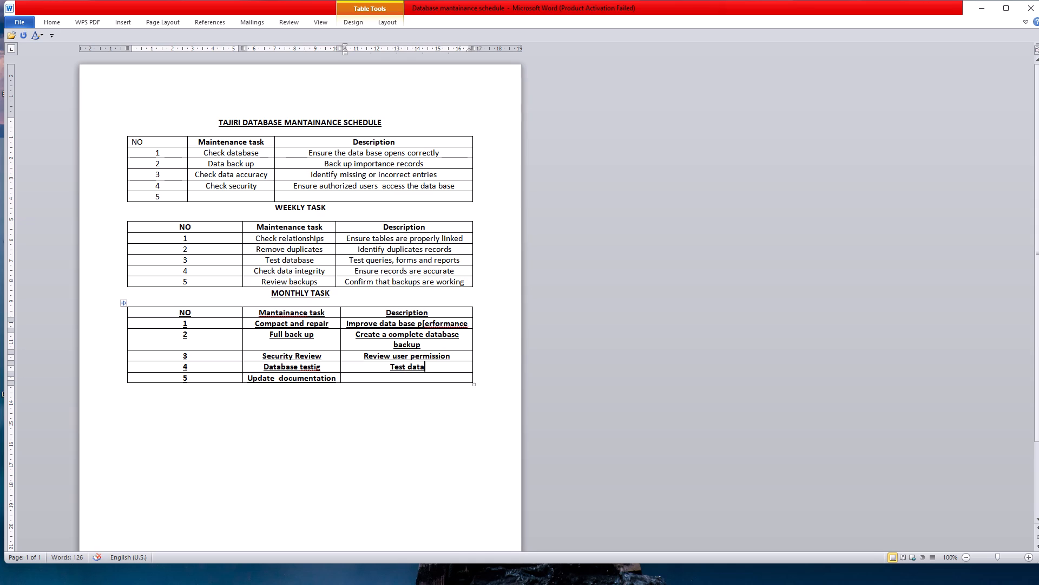
type("base perfor")
type("mance")
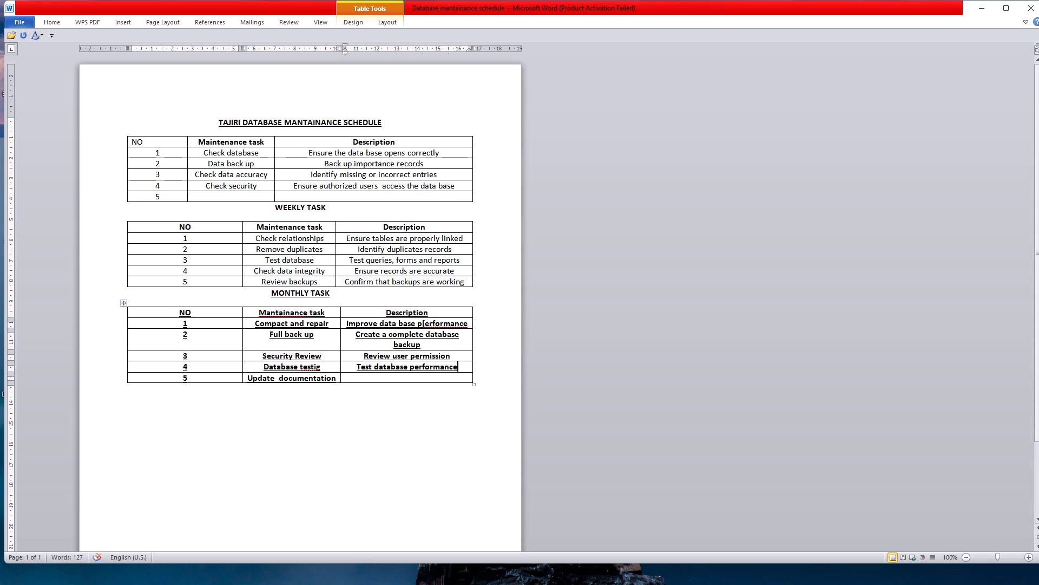
Enter "Record mantainance activities" as the description in row 5 of the monthly table.
left_click(410, 377)
type("ecord mantainance")
key("space")
type("activities")
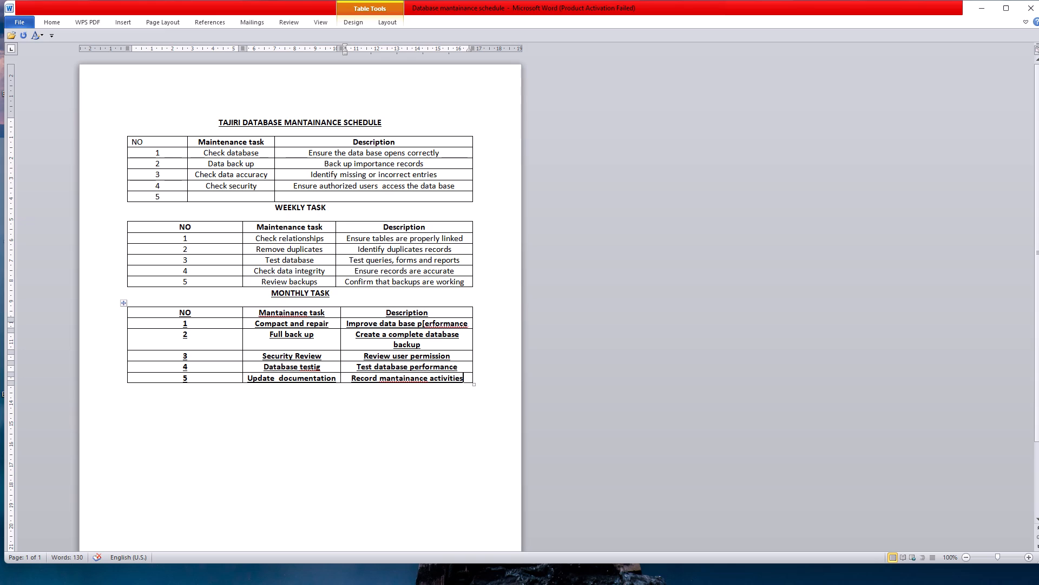
Remove the bold and underline formatting from all the text in the monthly table.
left_click_drag(136, 309, 444, 389)
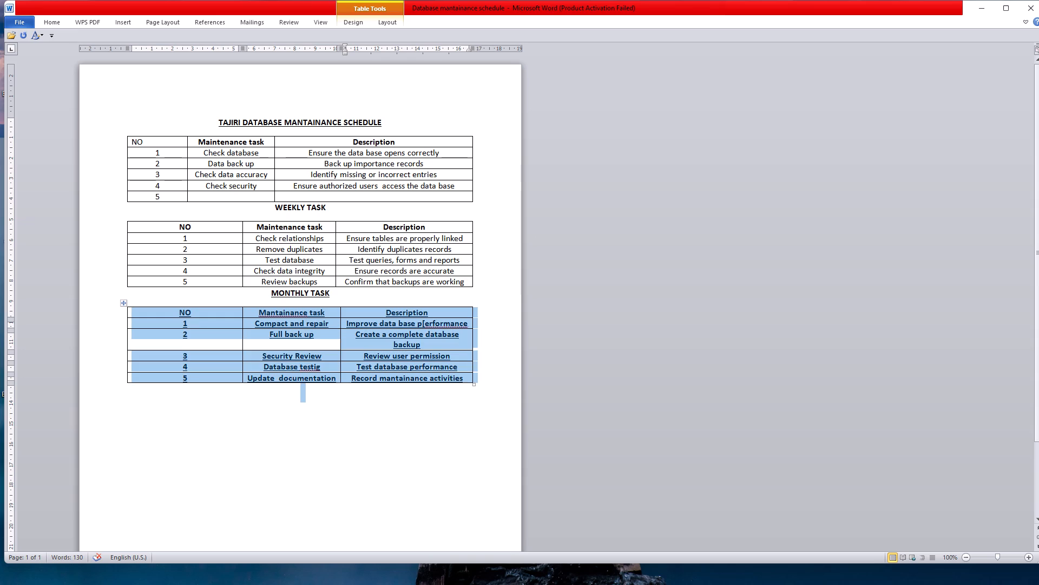
left_click_drag(444, 389, 444, 392)
left_click(44, 21)
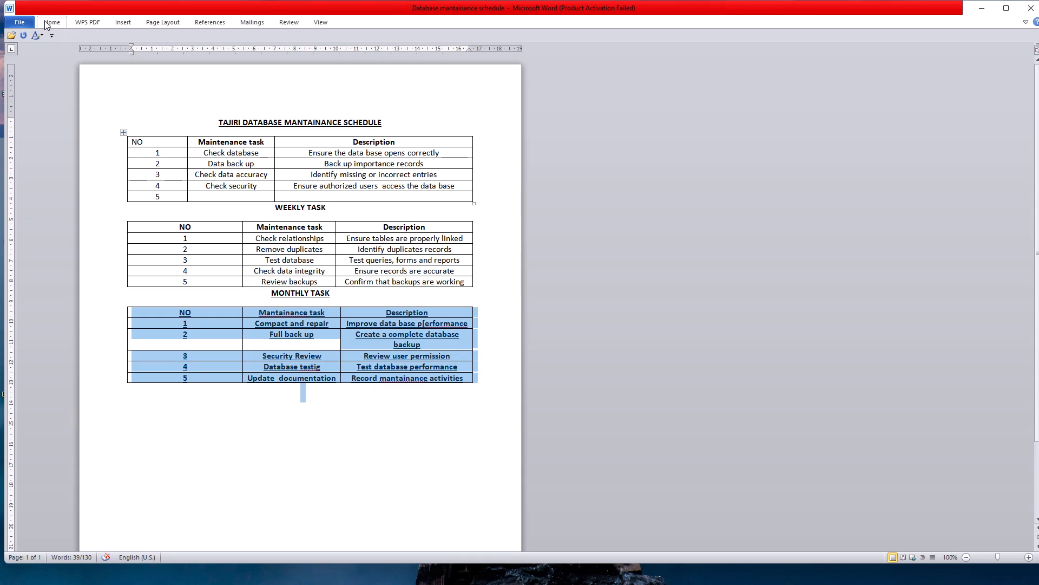
left_click(95, 59)
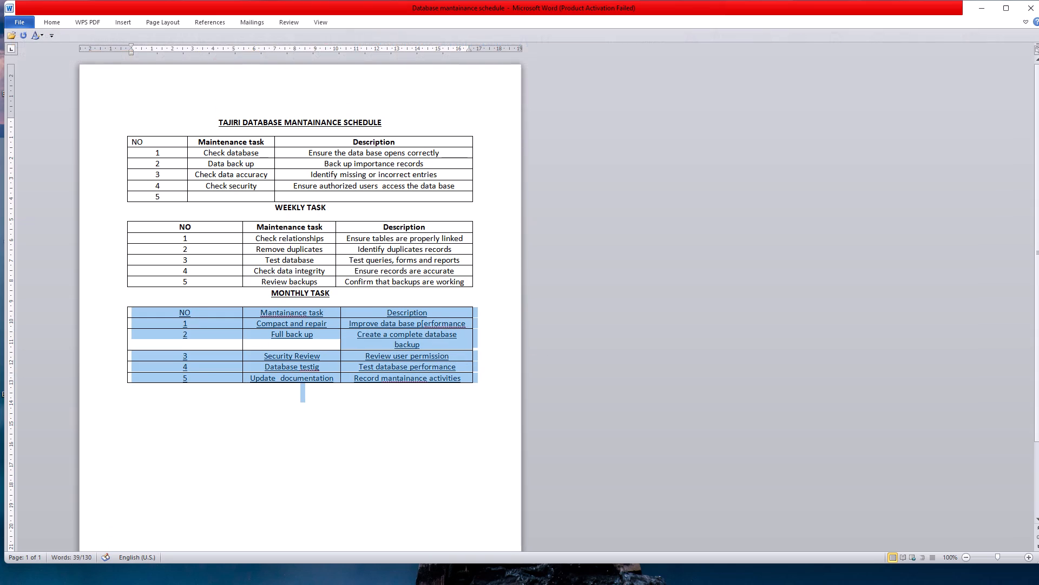
left_click(50, 19)
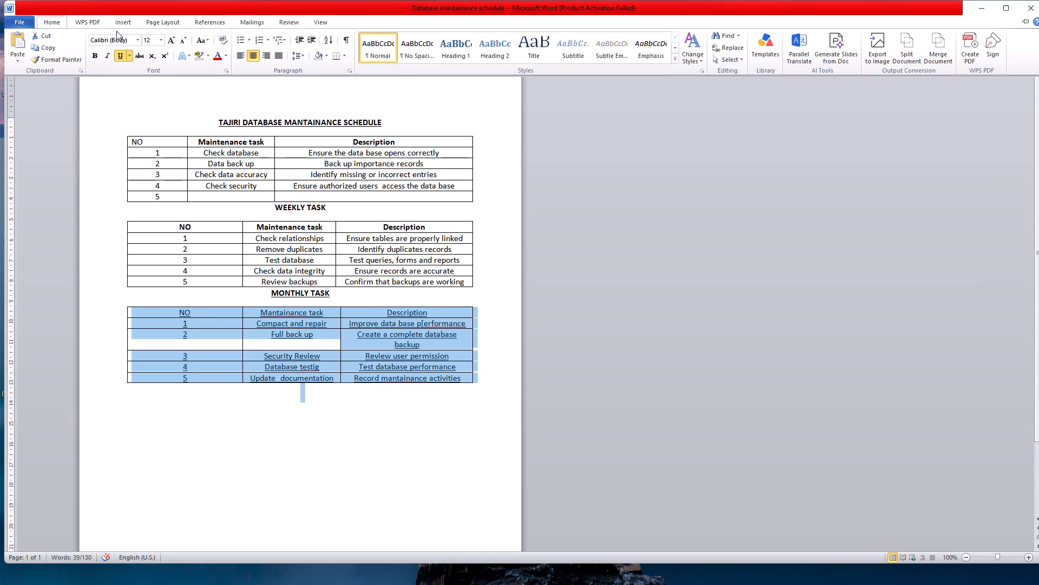
left_click(120, 56)
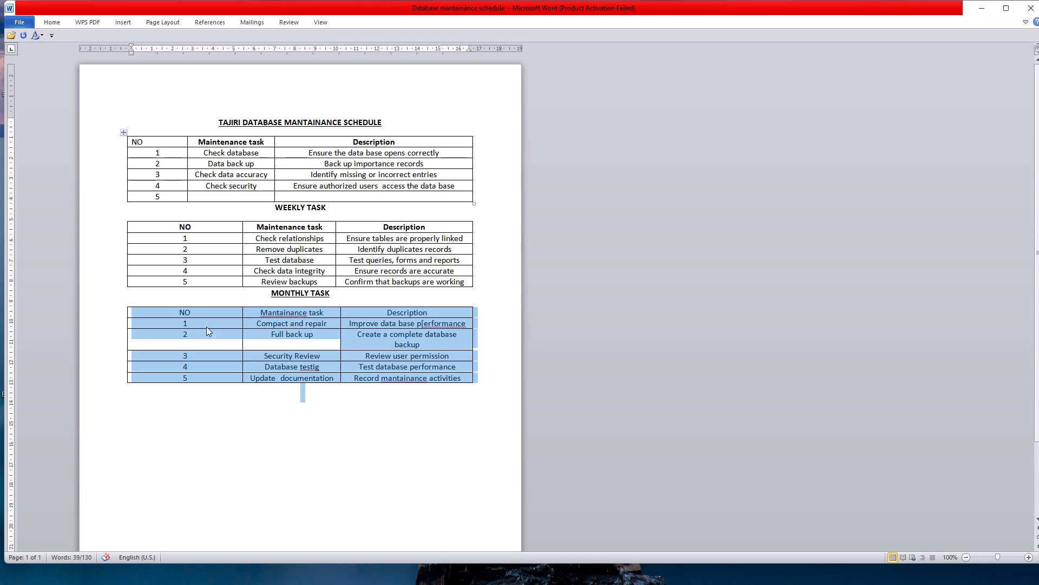
left_click(363, 440)
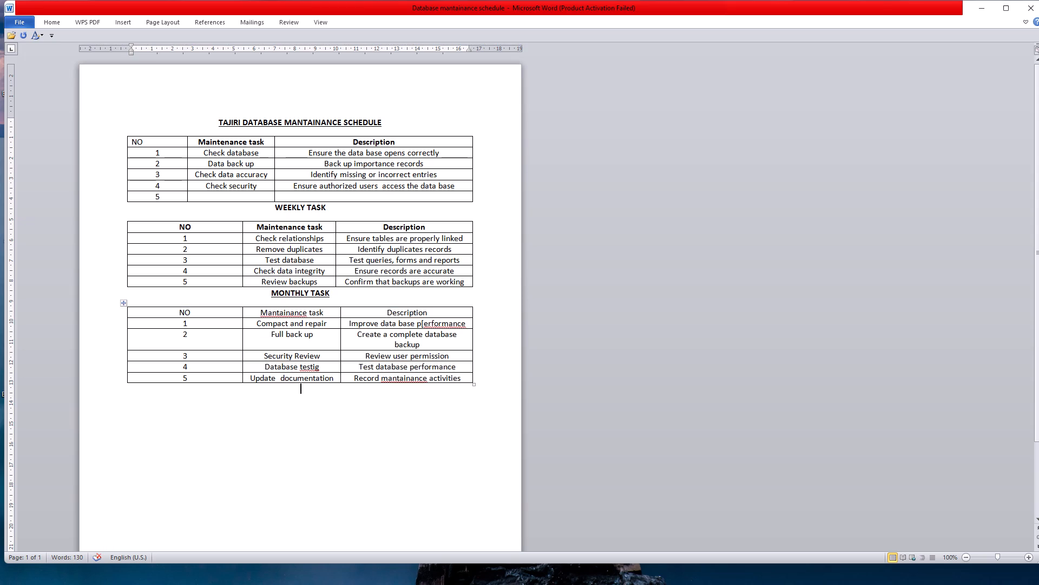
Correct the misspelled last word of the monthly table's row 1 description so it reads "Improve data base performance".
right_click(444, 324)
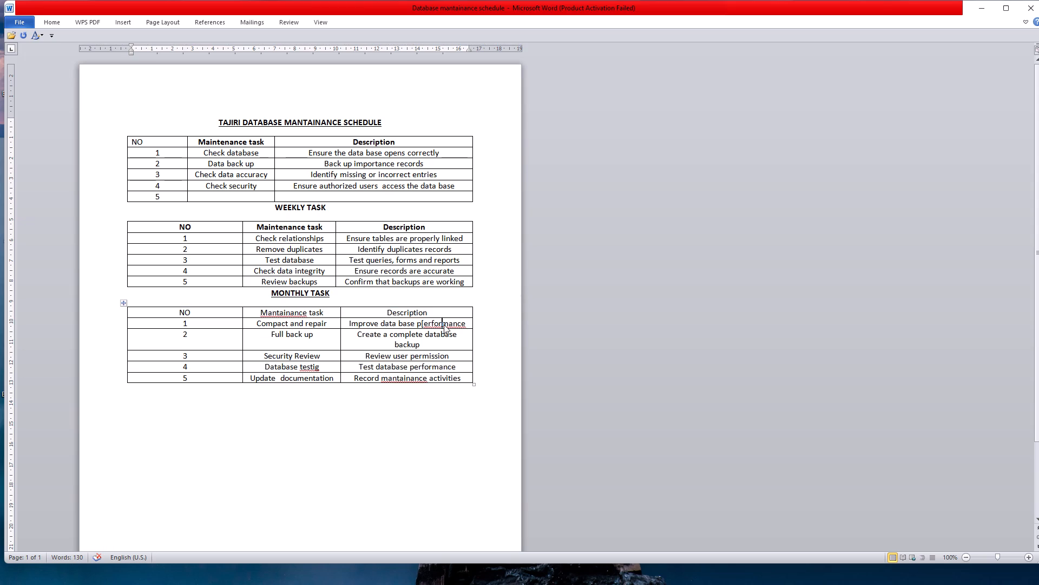
left_click(449, 335)
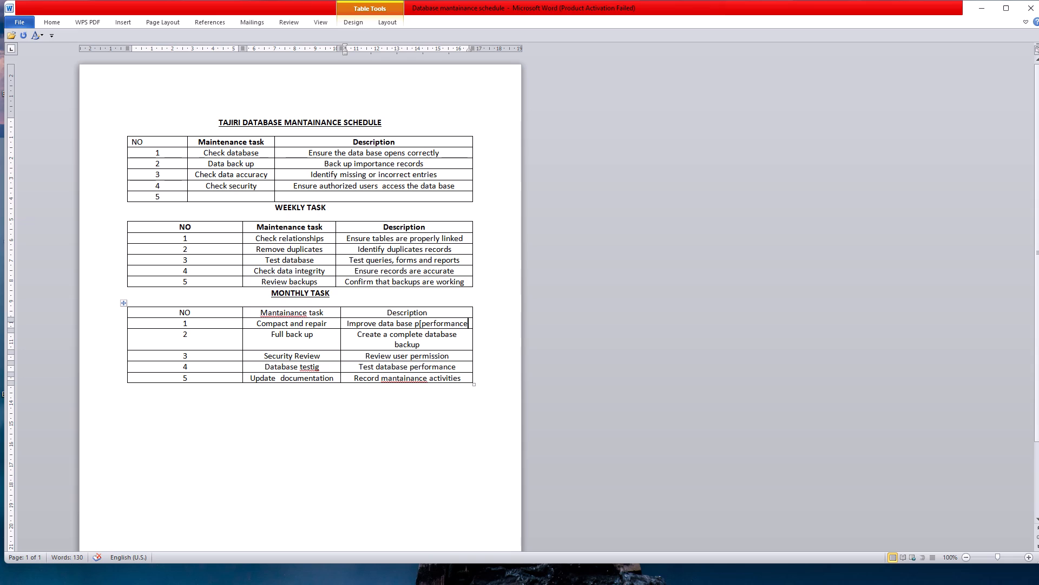
left_click(419, 323)
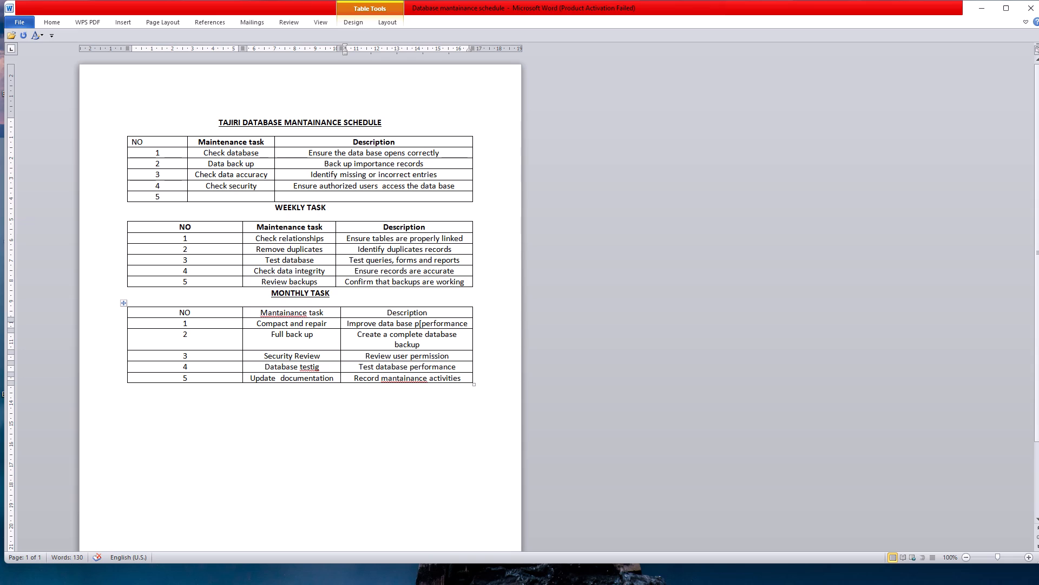
left_click(422, 323)
key("BackSpace")
key("BackSpace")
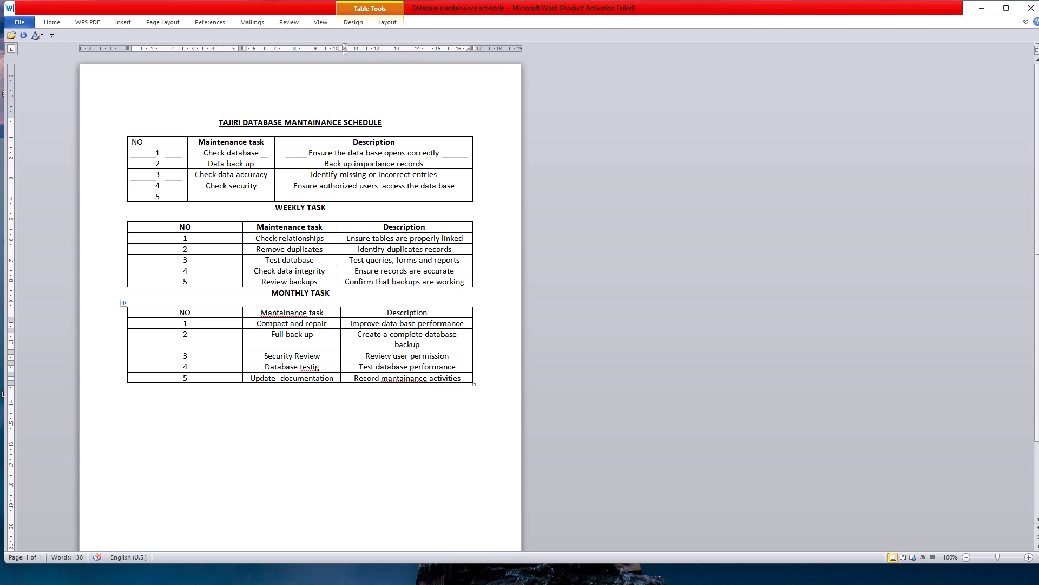
Correct the monthly table's spelling to "Maintenance" in the header, "maintenance" in row 5's description and "testing" in row 4's task.
right_click(295, 311)
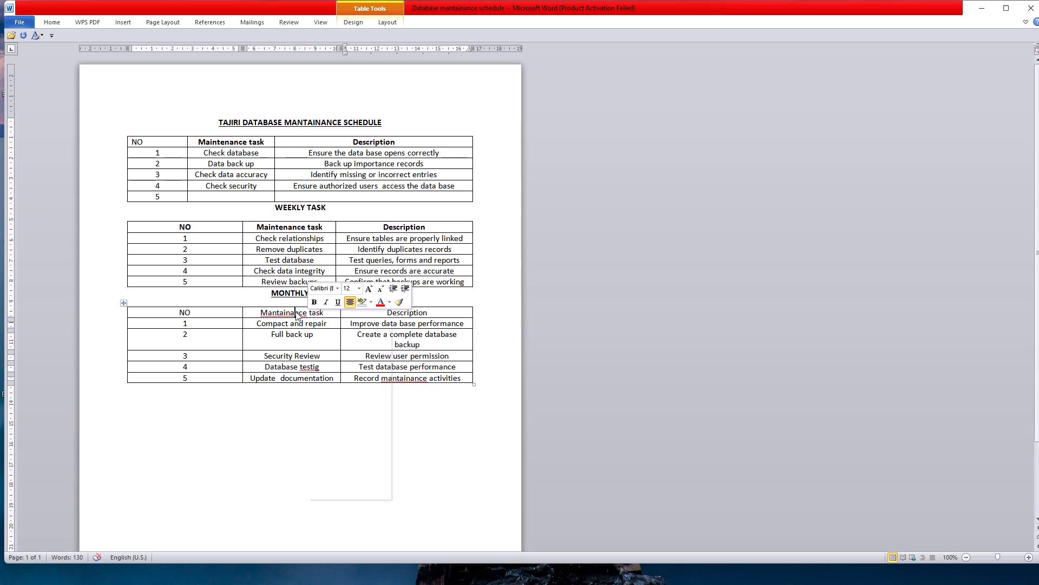
left_click(333, 321)
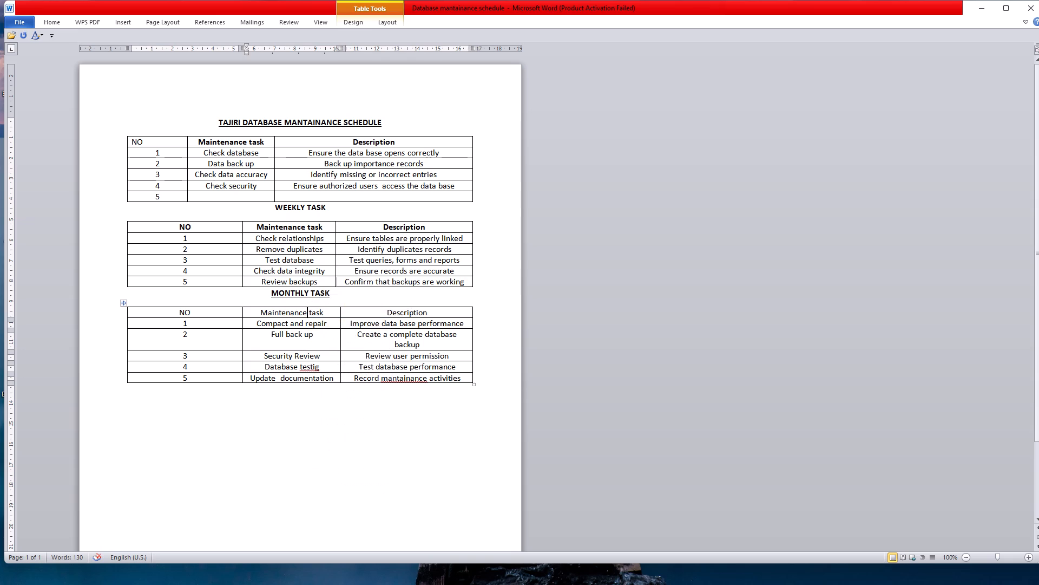
right_click(404, 379)
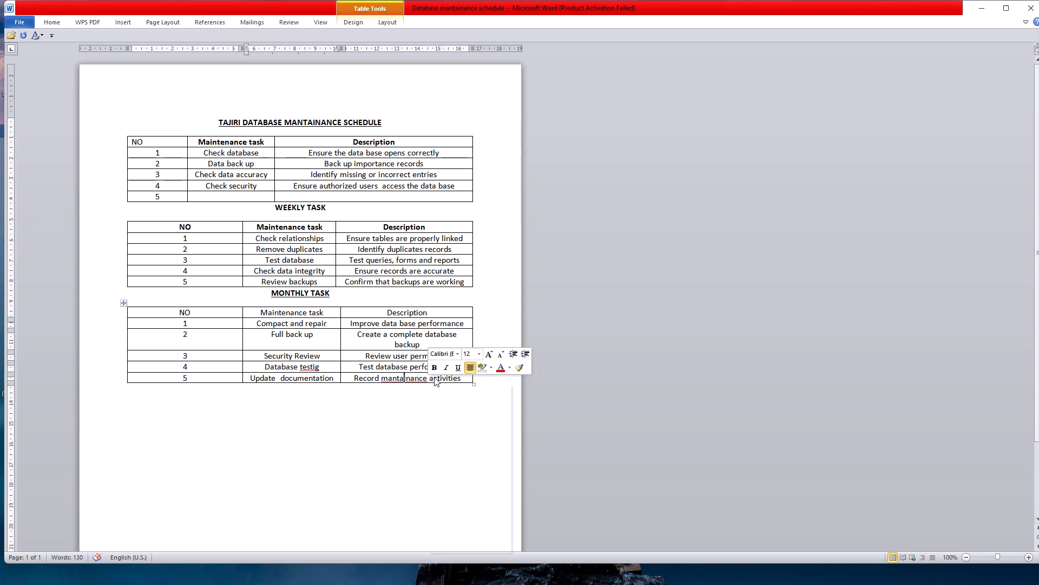
left_click(448, 386)
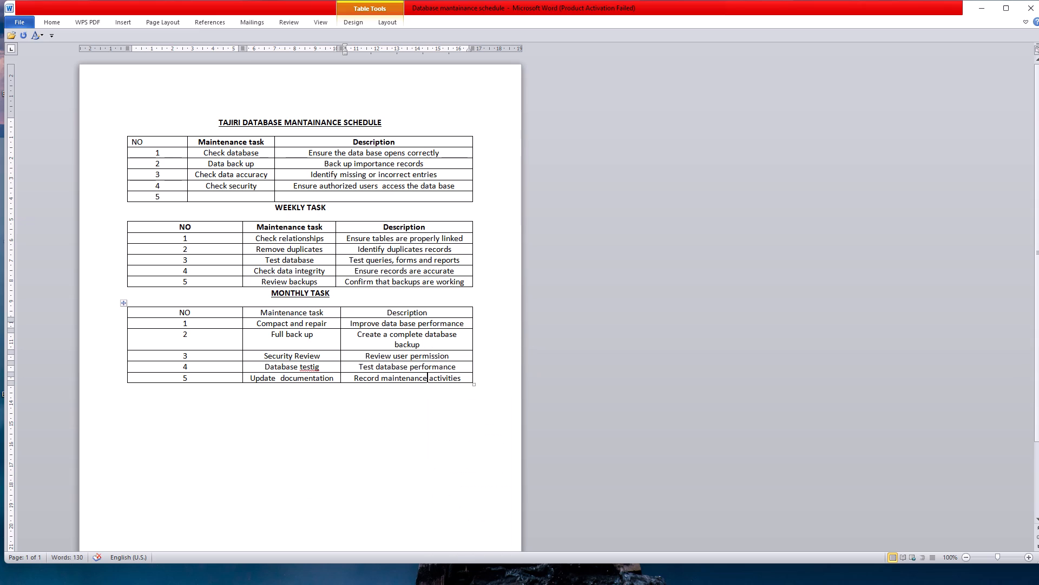
right_click(307, 368)
left_click(344, 382)
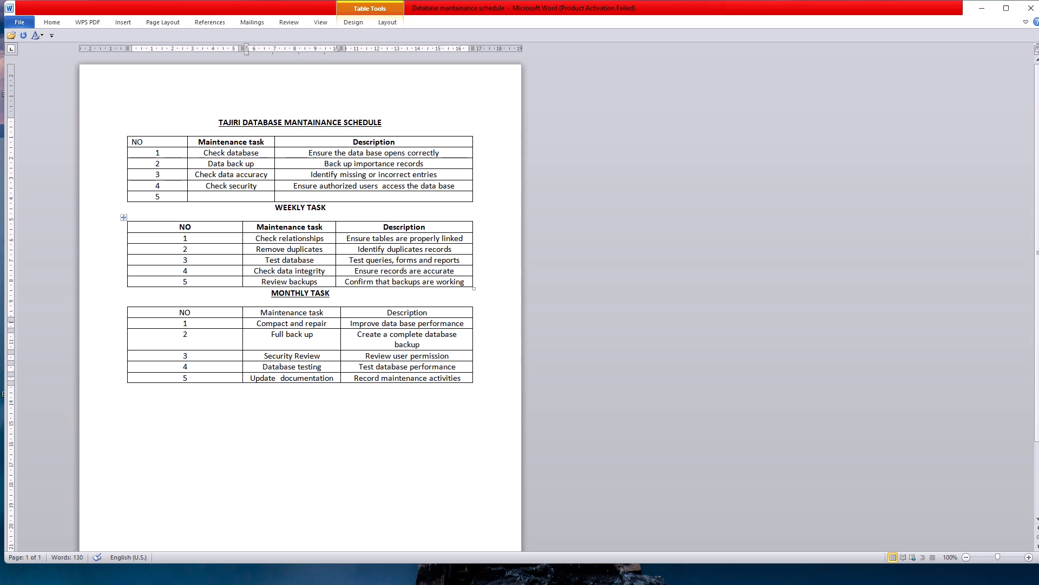
Add the heading "DAILY TASK" on a new line between the document title and the first table.
left_click(241, 128)
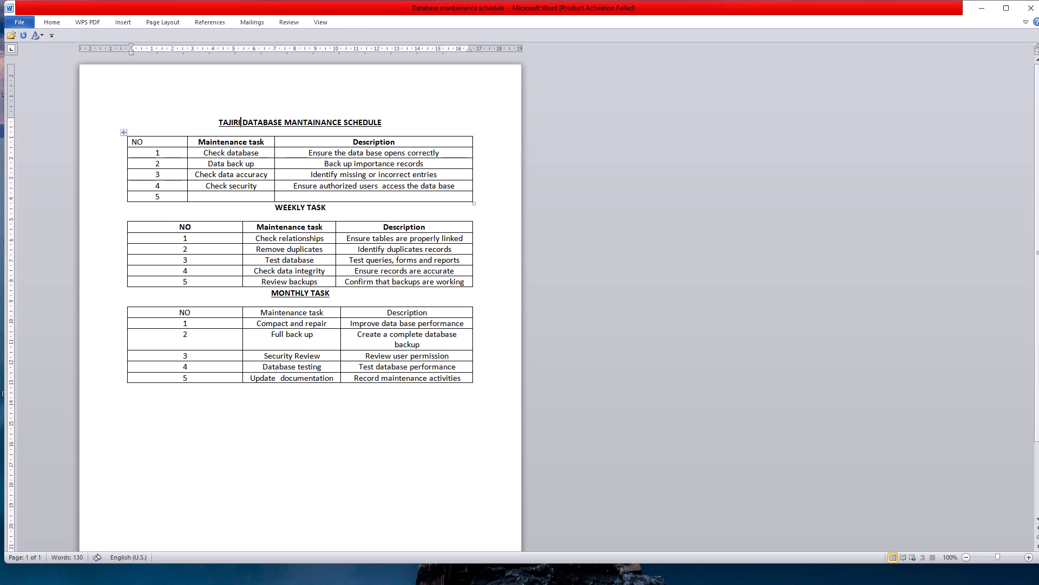
left_click(384, 120)
key("Return")
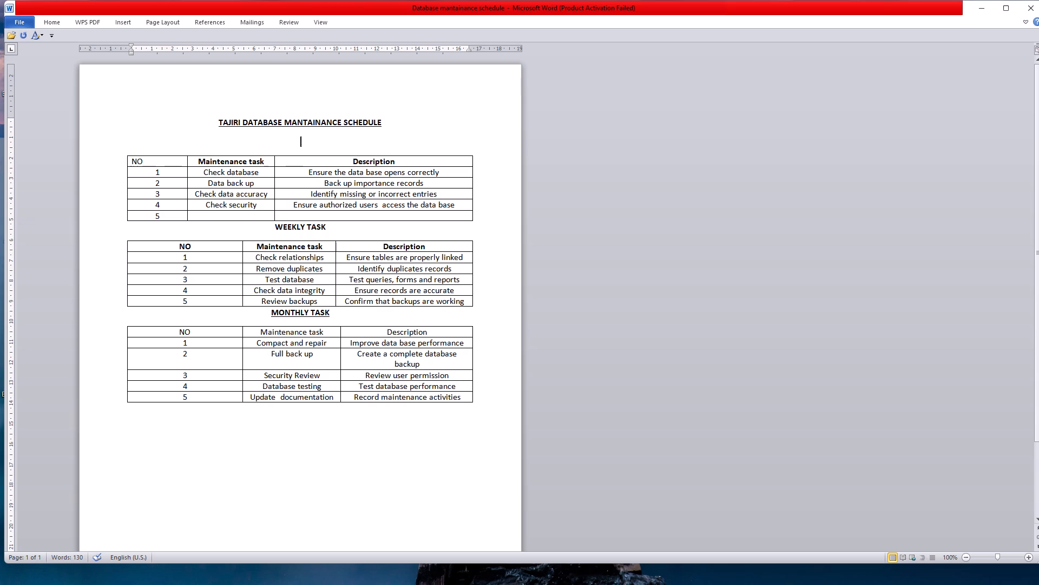
type("aily")
key("BackSpace")
key("BackSpace")
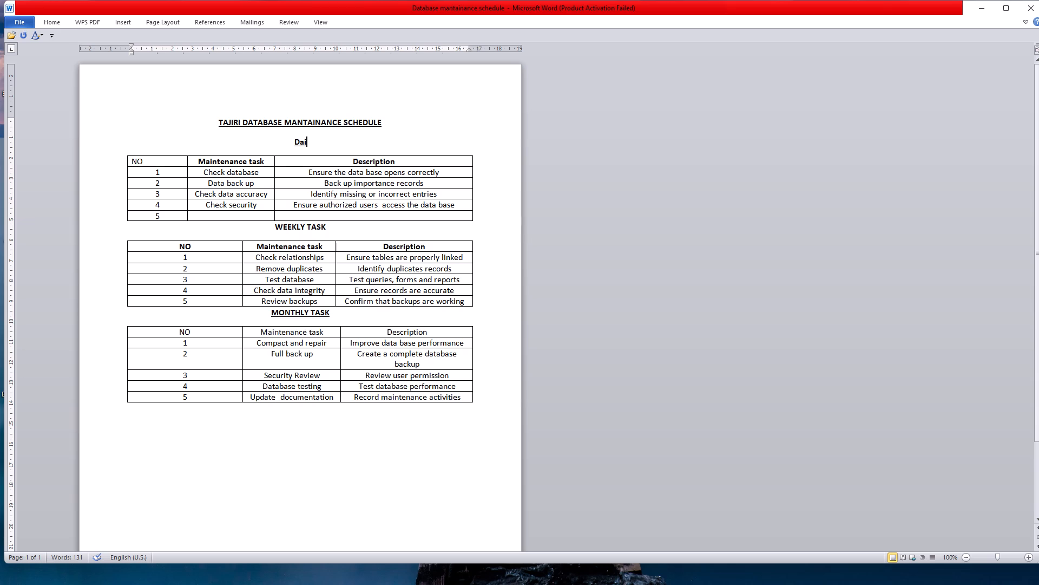
key("BackSpace")
key("BackSpace")
key("BackSpace")
key("d")
key("a")
type("ILY TASK")
Remove the underline from the "DAILY TASK" and "MONTHLY TASK" headings.
left_click_drag(278, 141, 336, 144)
left_click(47, 16)
left_click(118, 56)
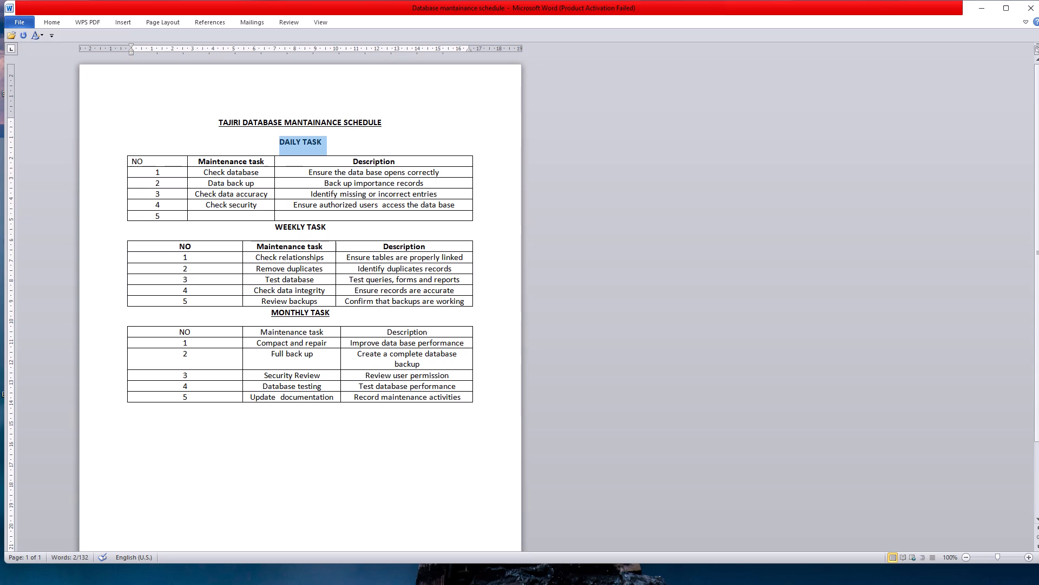
left_click(406, 126)
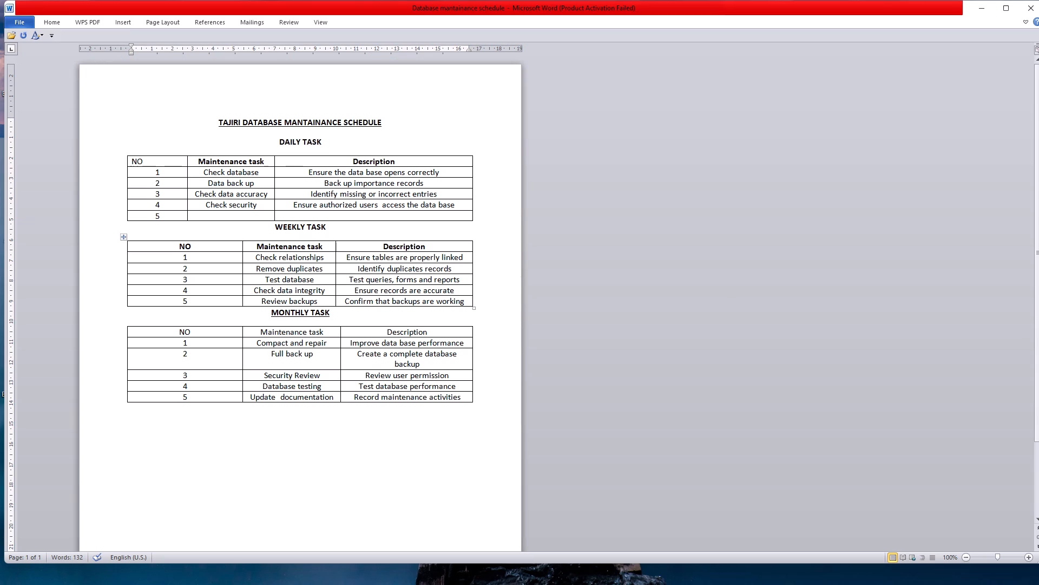
left_click_drag(268, 315, 333, 309)
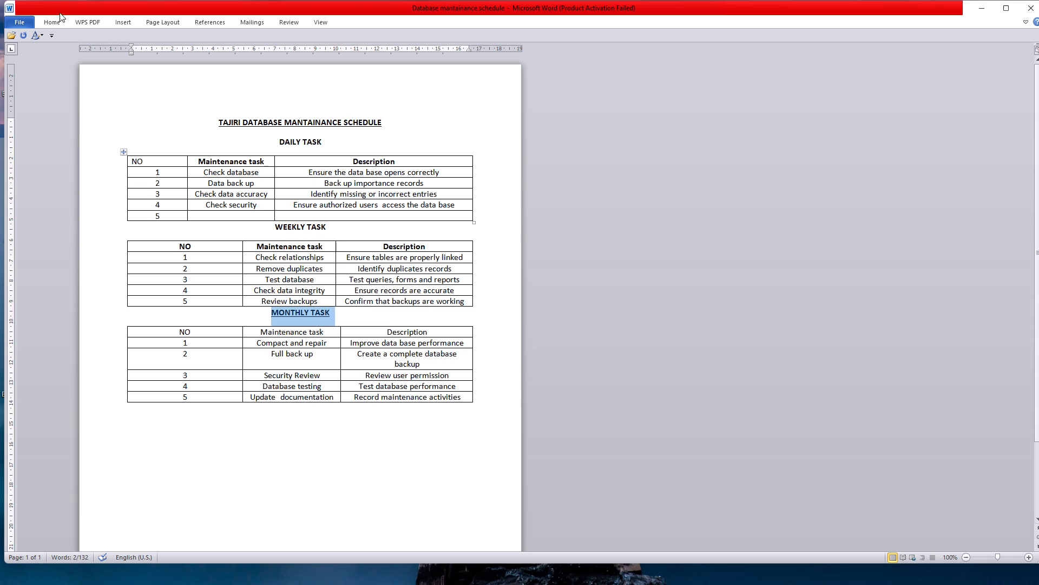
left_click(56, 16)
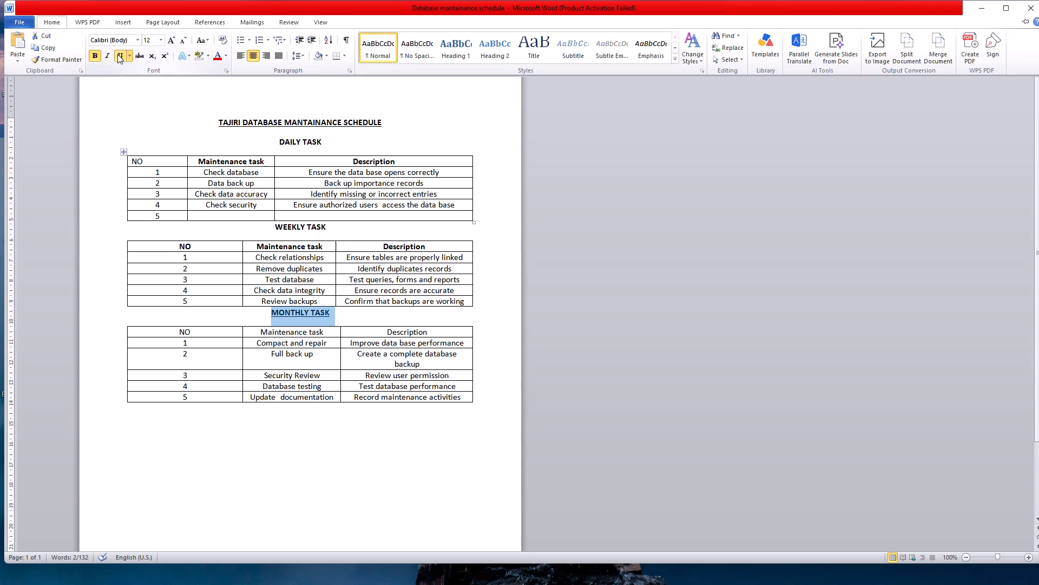
left_click(117, 54)
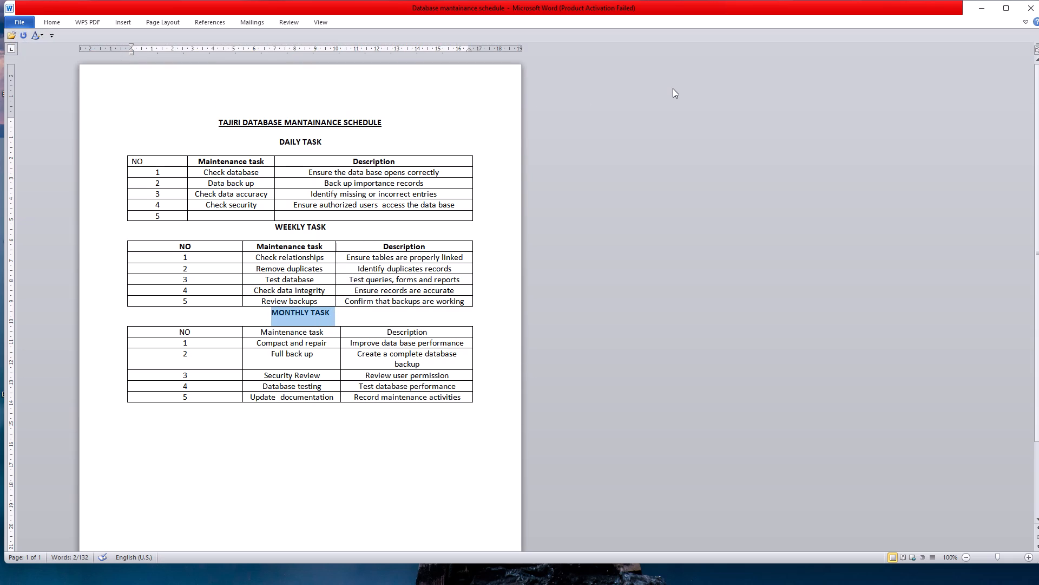
left_click(673, 88)
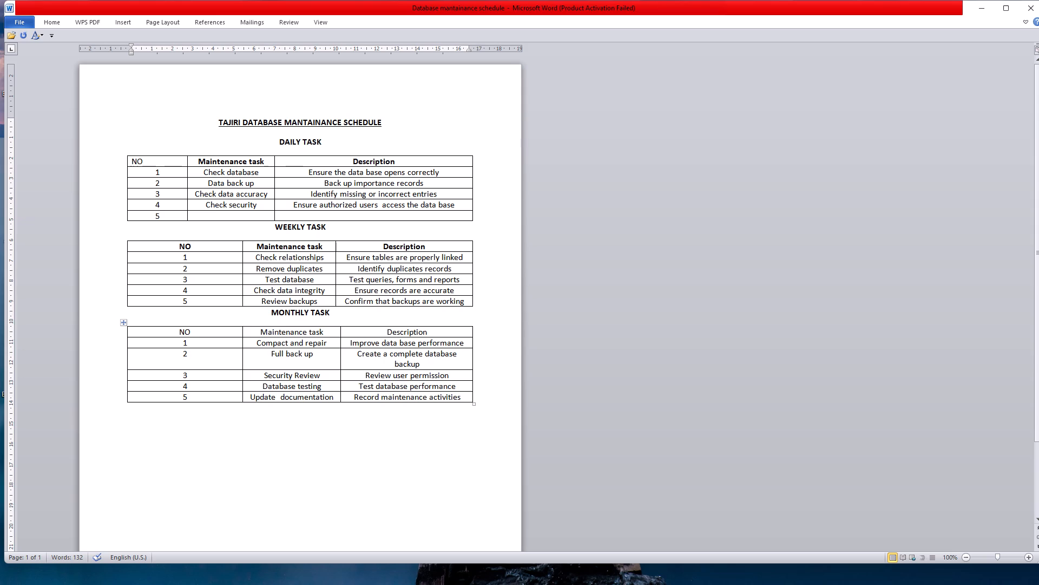
Make the monthly table's header row bold across NO, Maintenance task and Description.
left_click_drag(176, 332, 255, 333)
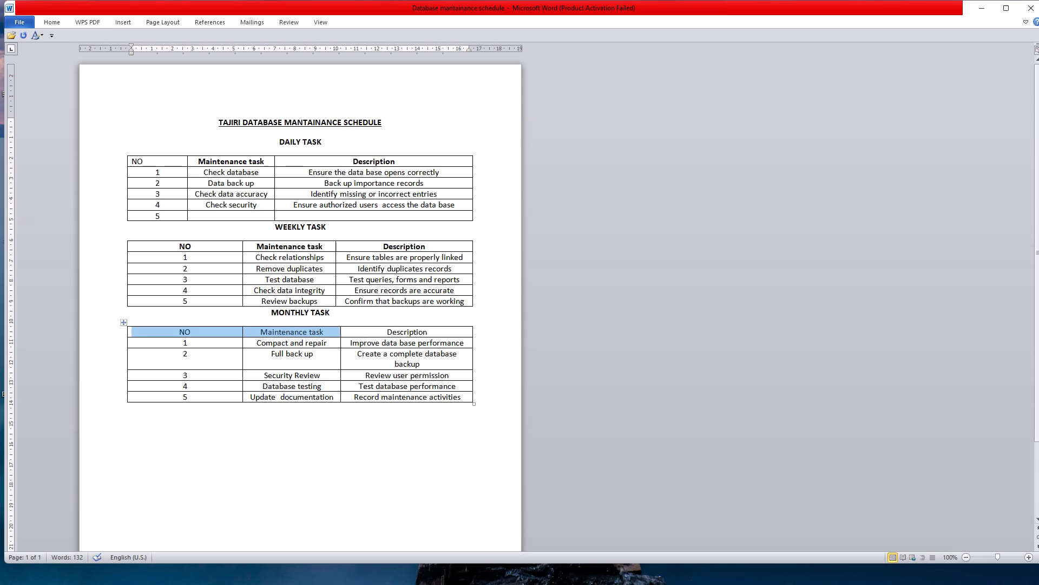
left_click_drag(255, 333, 375, 329)
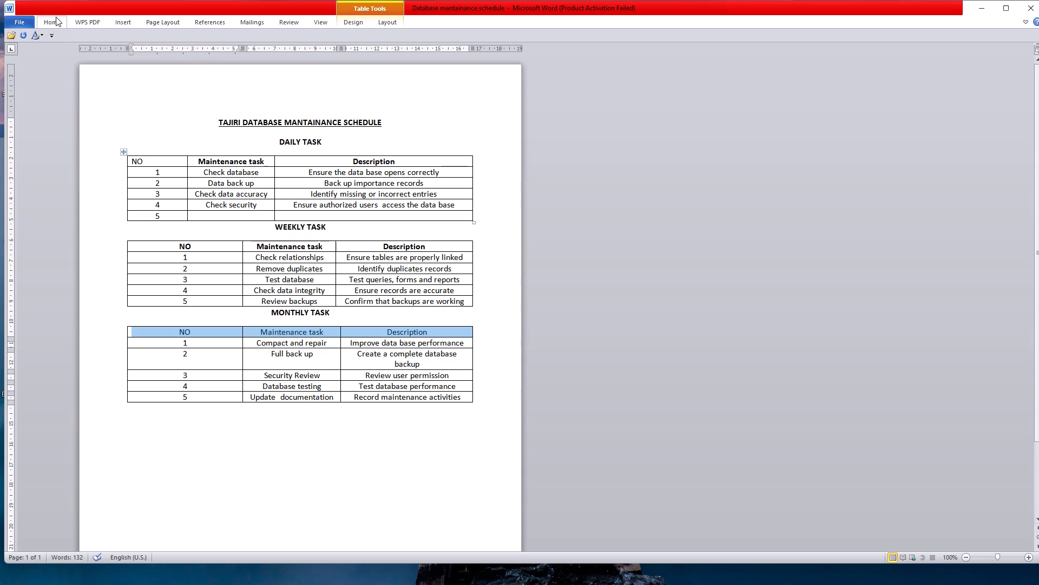
left_click(56, 17)
left_click(89, 51)
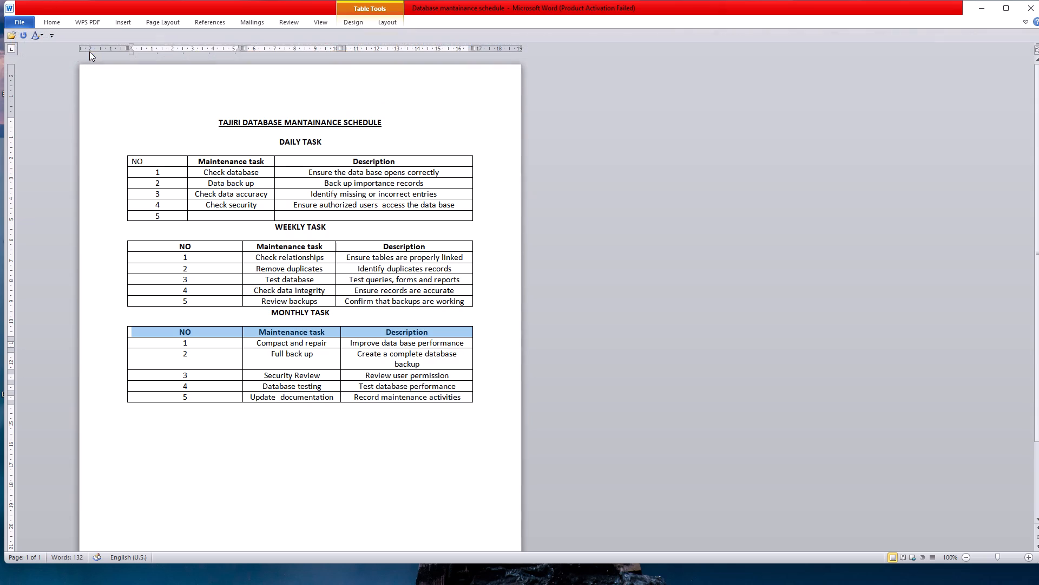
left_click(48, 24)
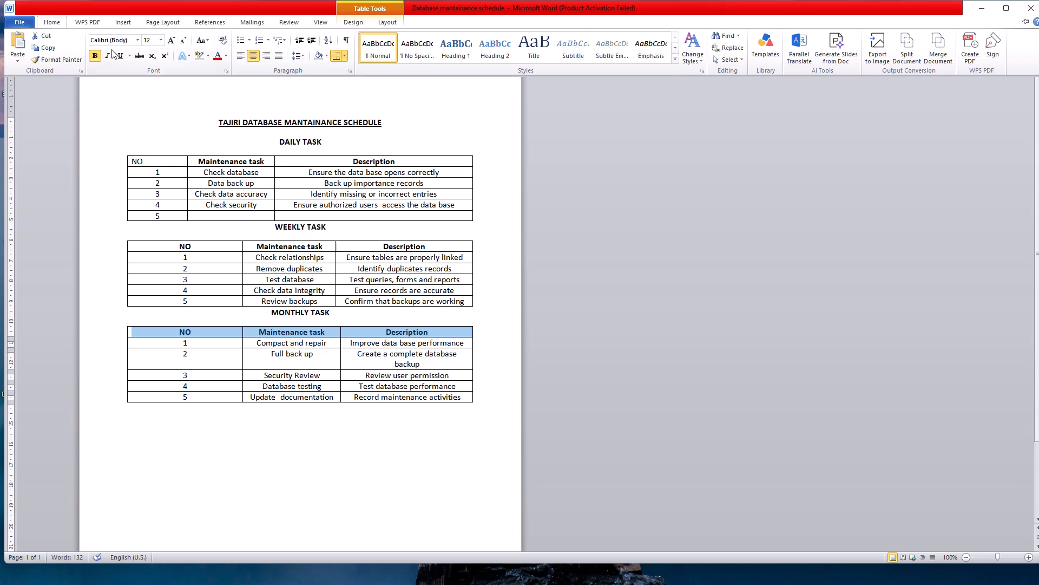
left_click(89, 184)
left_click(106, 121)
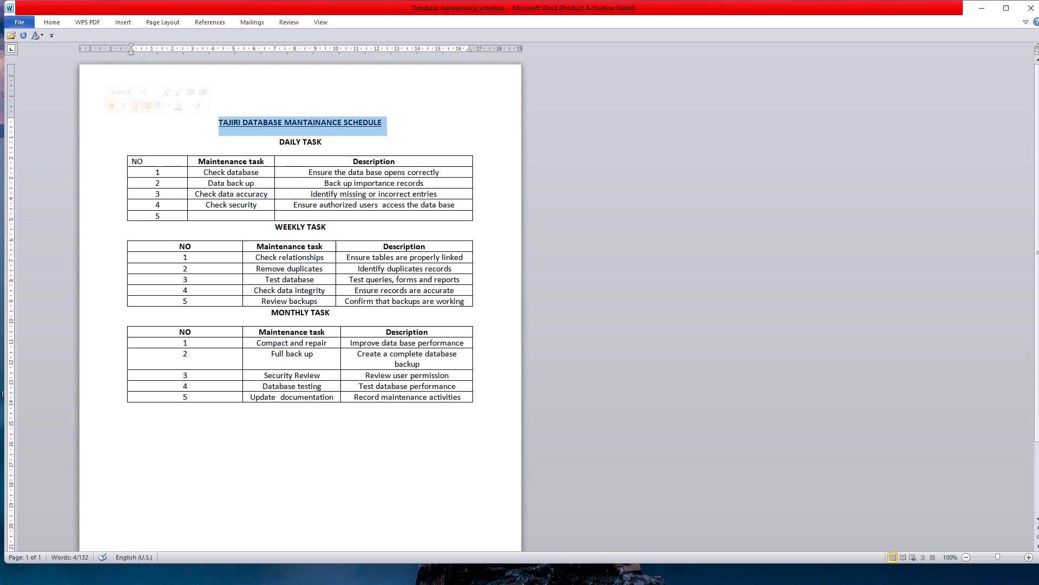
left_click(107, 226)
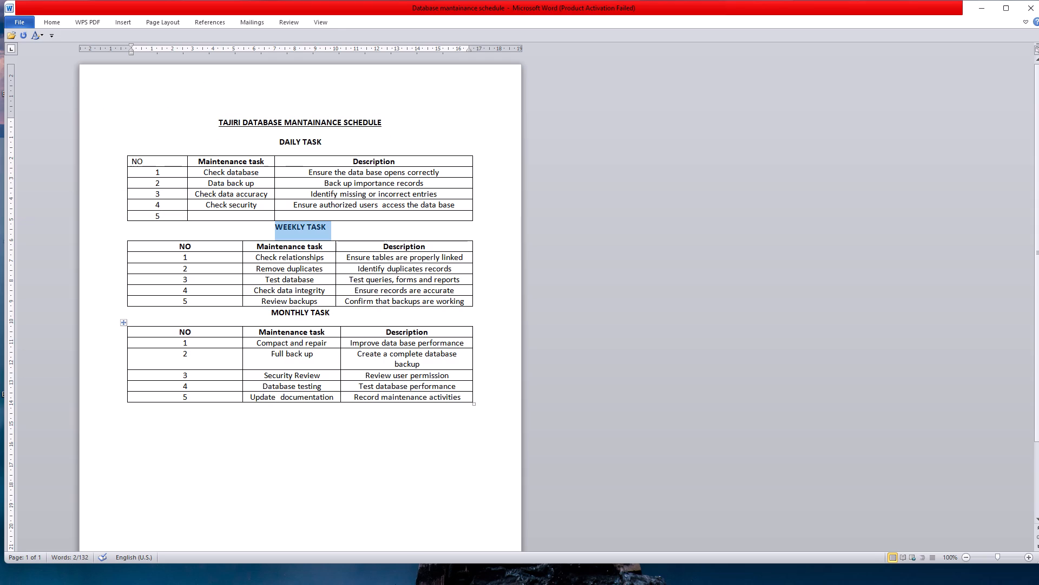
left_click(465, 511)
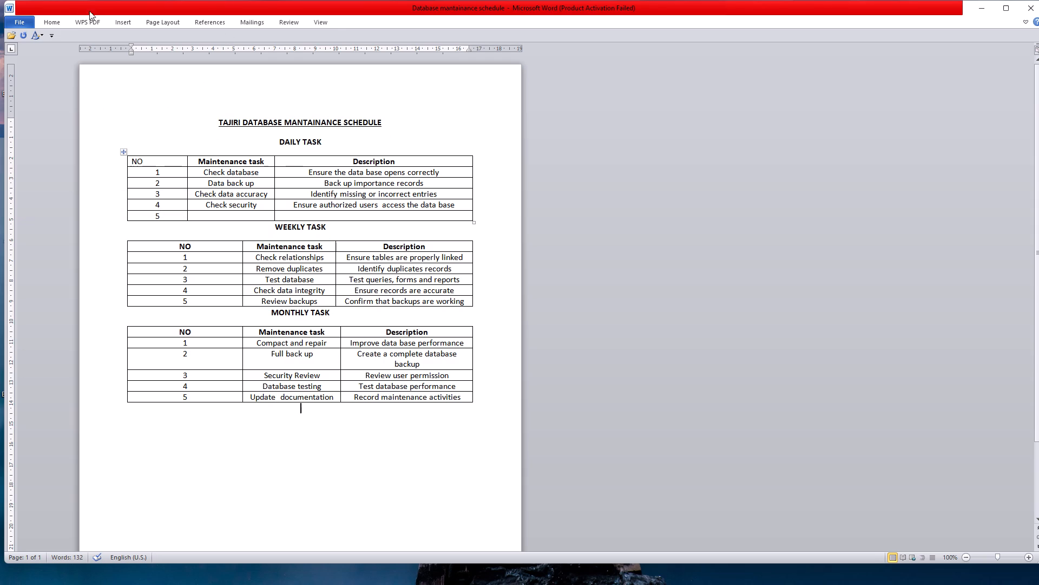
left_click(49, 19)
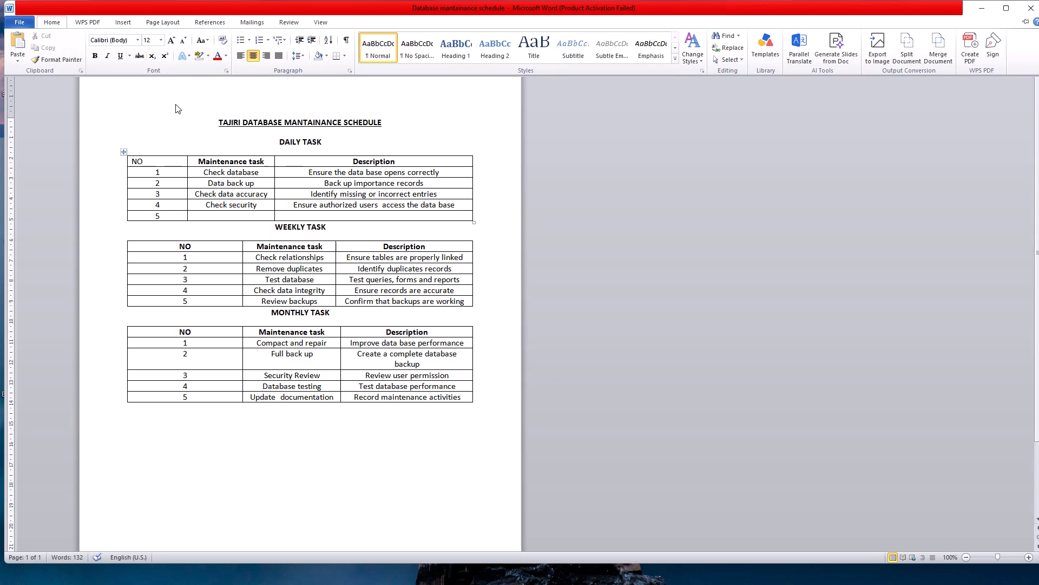
Save the document as a Word Document under the name "Database mantainance schedule" in its current folder.
left_click(27, 17)
left_click(36, 51)
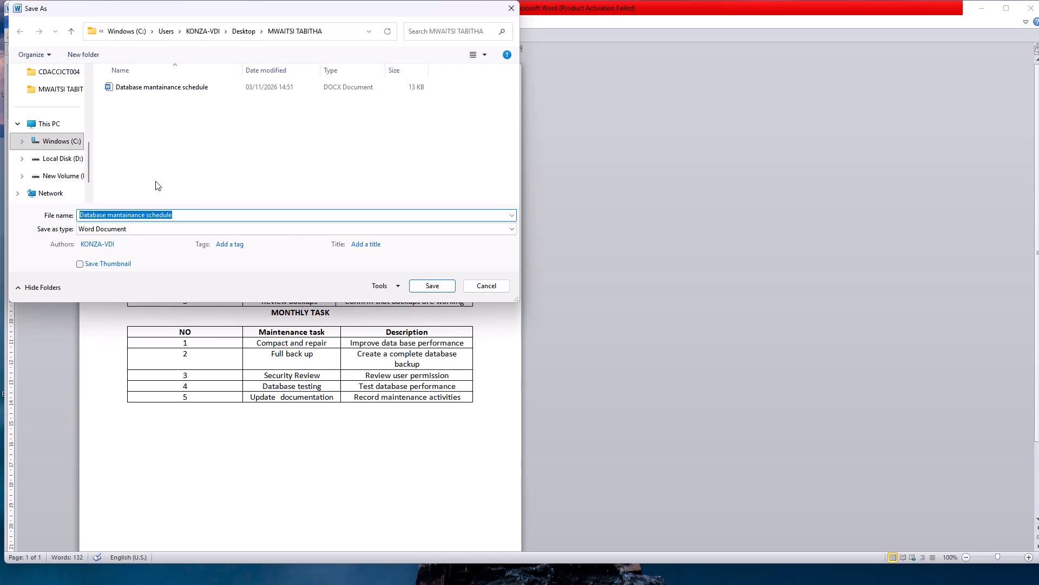
left_click(434, 284)
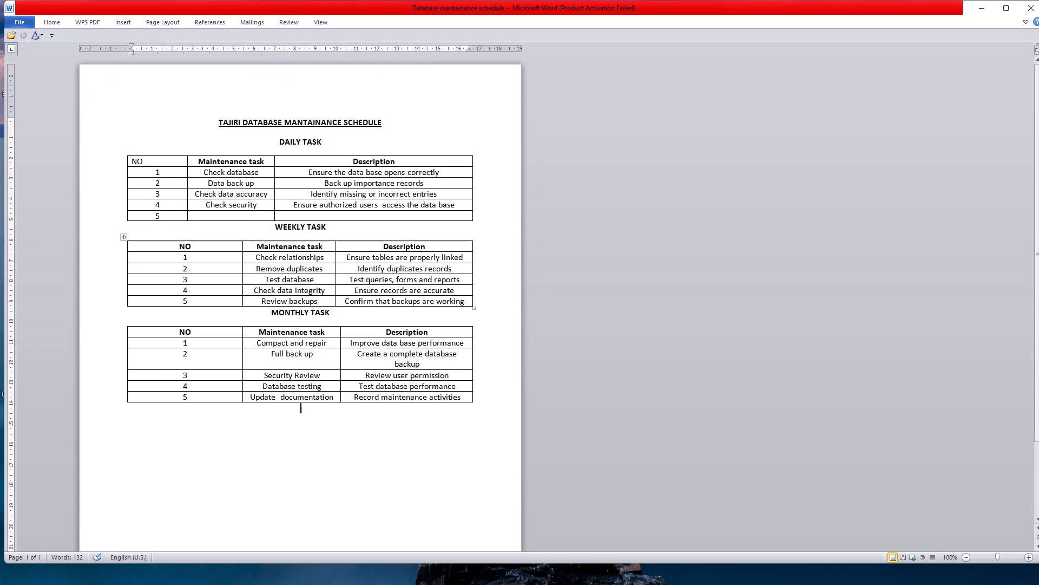
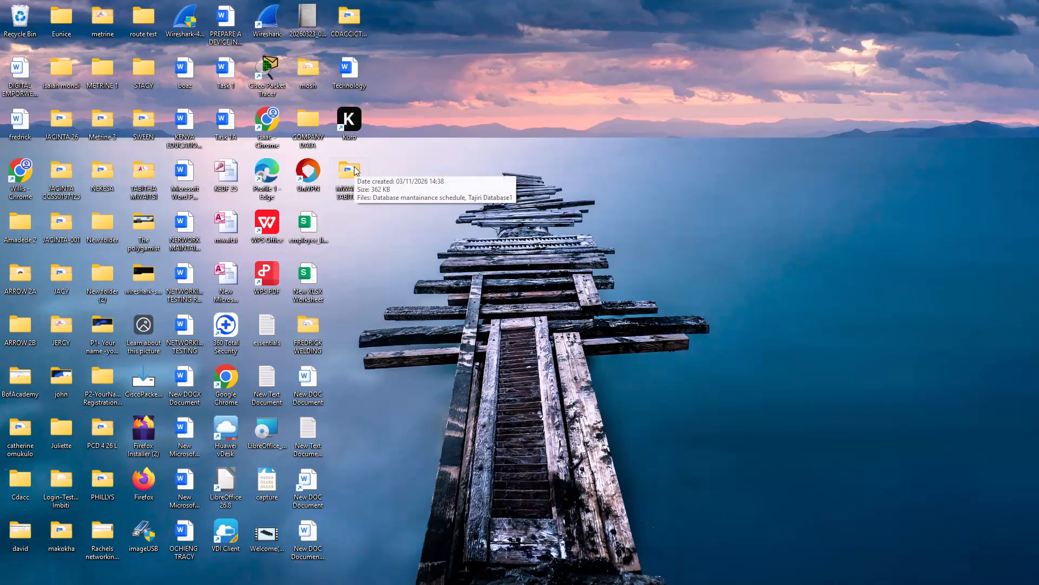
Open the saved "Database mantainance schedule" from its desktop folder as read-only in WPS Office and review the daily, weekly and monthly tables.
double_click(354, 166)
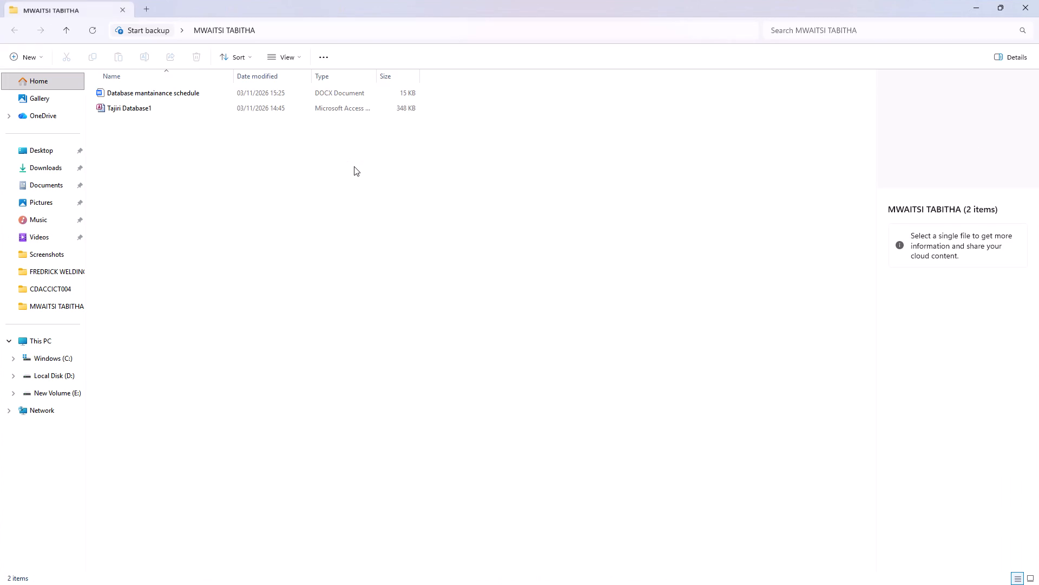
left_click(209, 92)
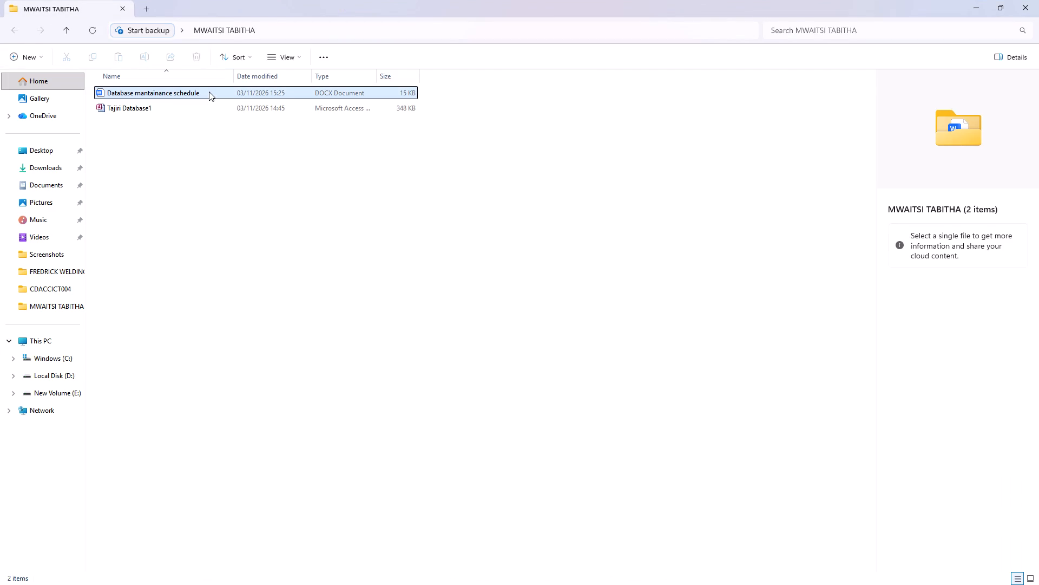
left_click(604, 141)
right_click(370, 89)
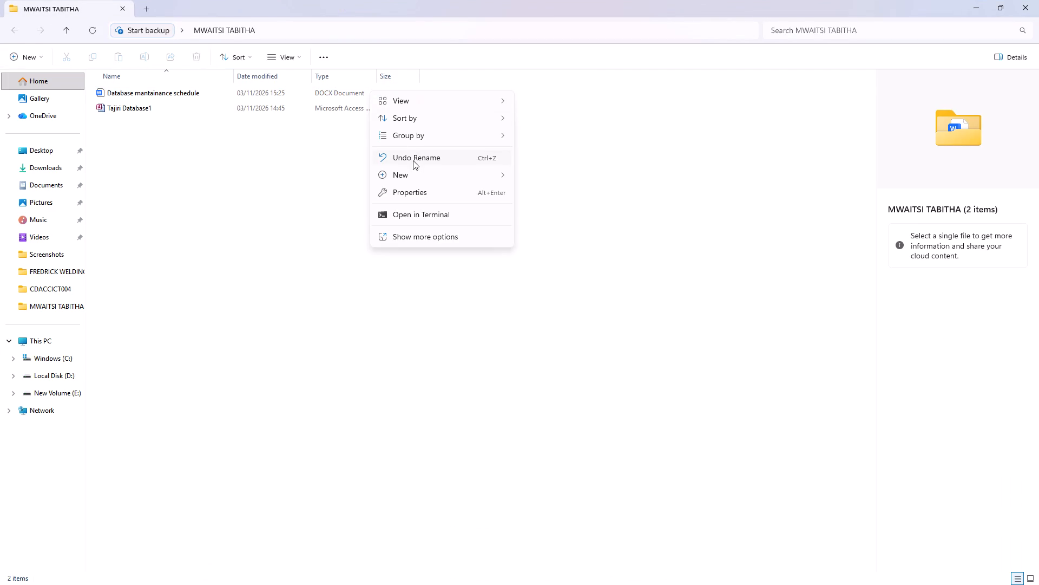
left_click(560, 284)
double_click(289, 91)
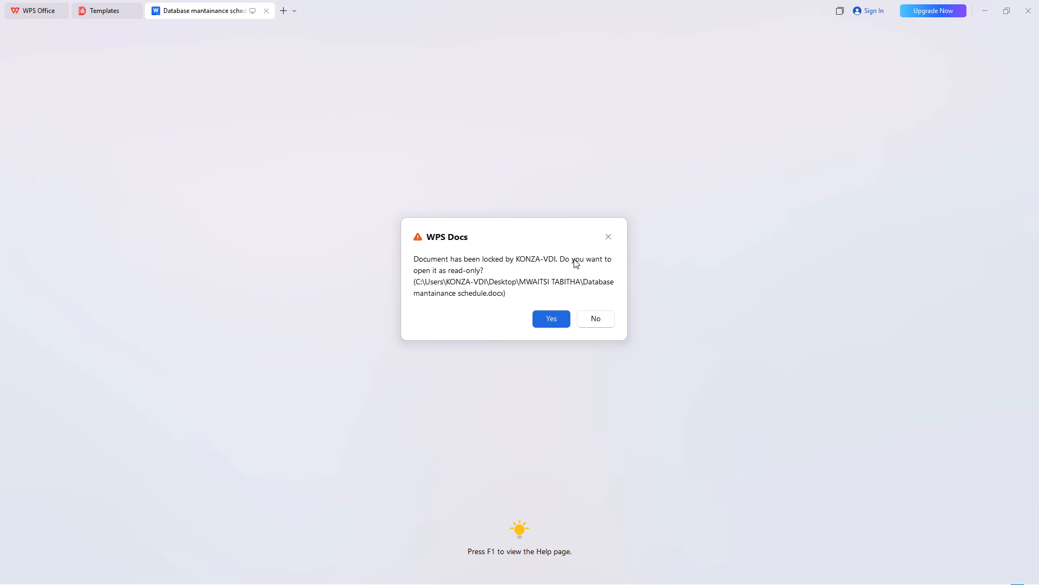
left_click(557, 315)
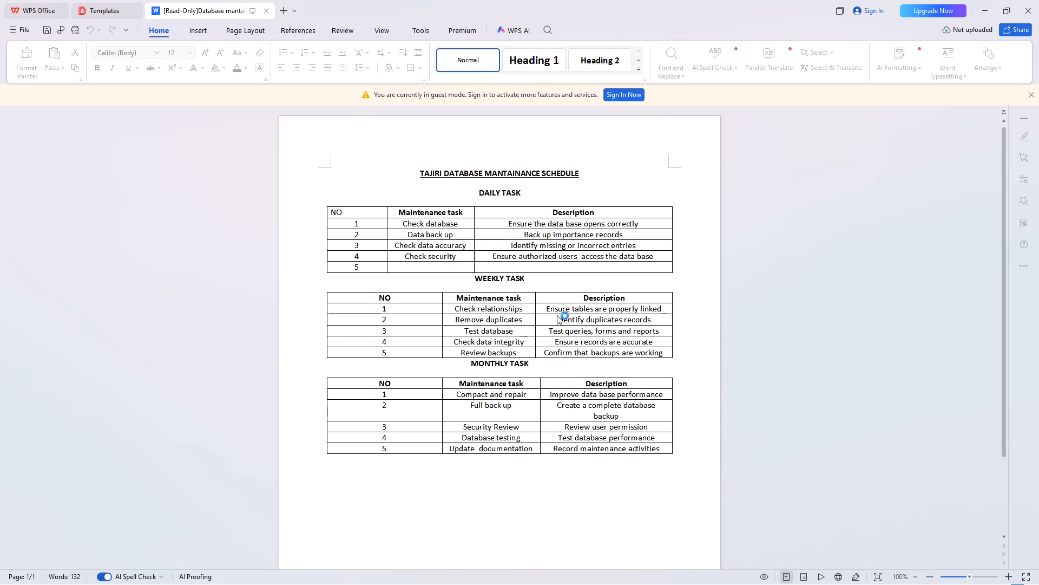
scroll(462, 212, "down", 2)
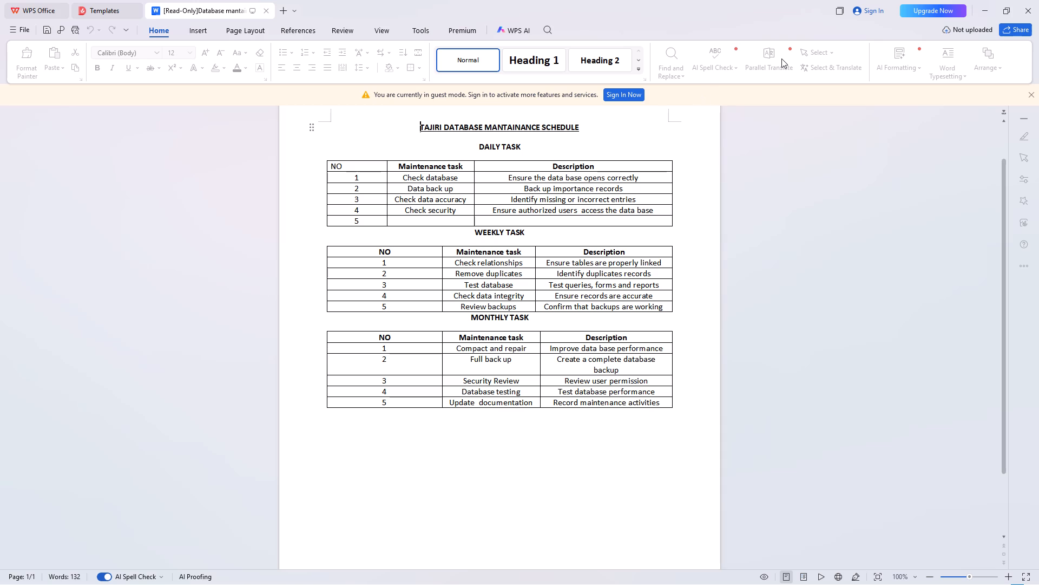
Close the read-only maintenance schedule and its folder window to return to the desktop.
left_click(1028, 6)
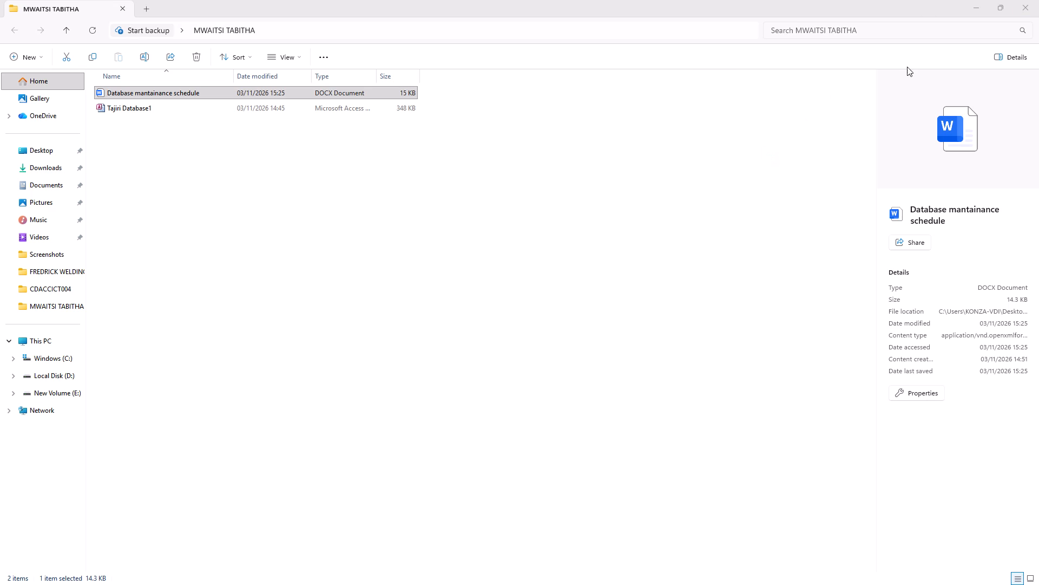
left_click(1023, 0)
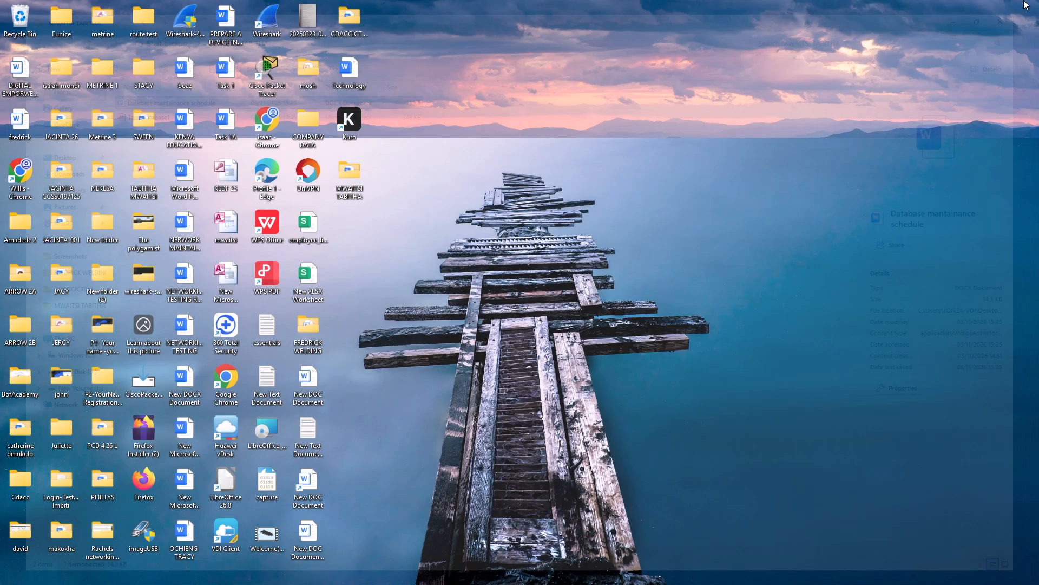
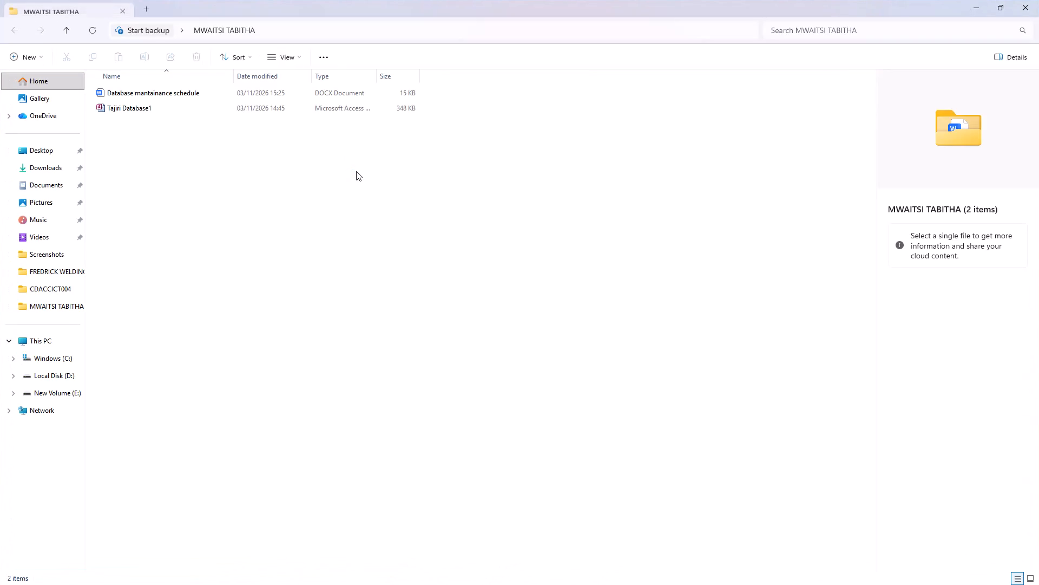
Open the "Database mantainance schedule" document as read-only in WPS Office, check its task tables, and close it.
left_click(204, 94)
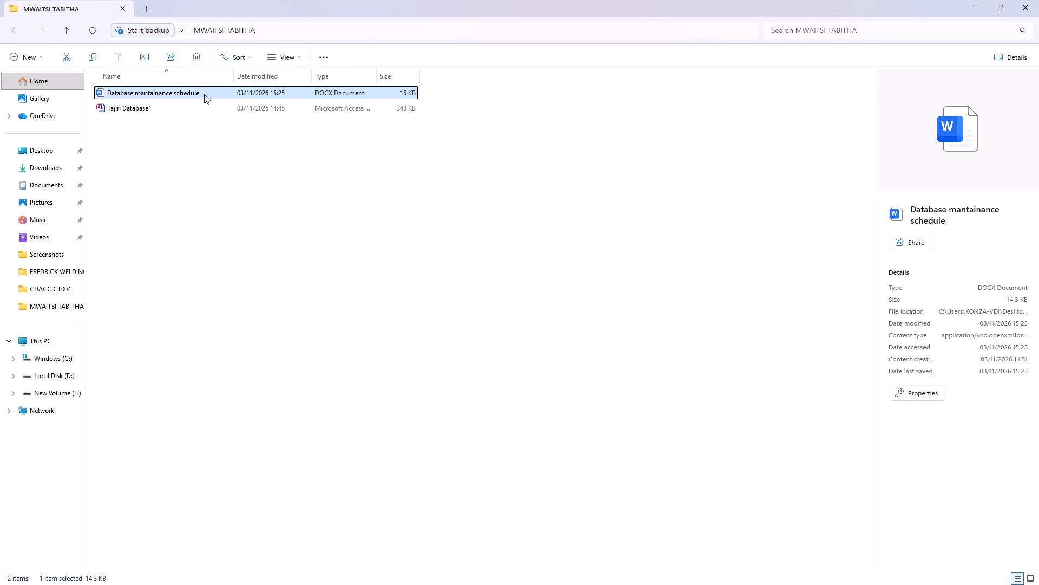
left_click(302, 177)
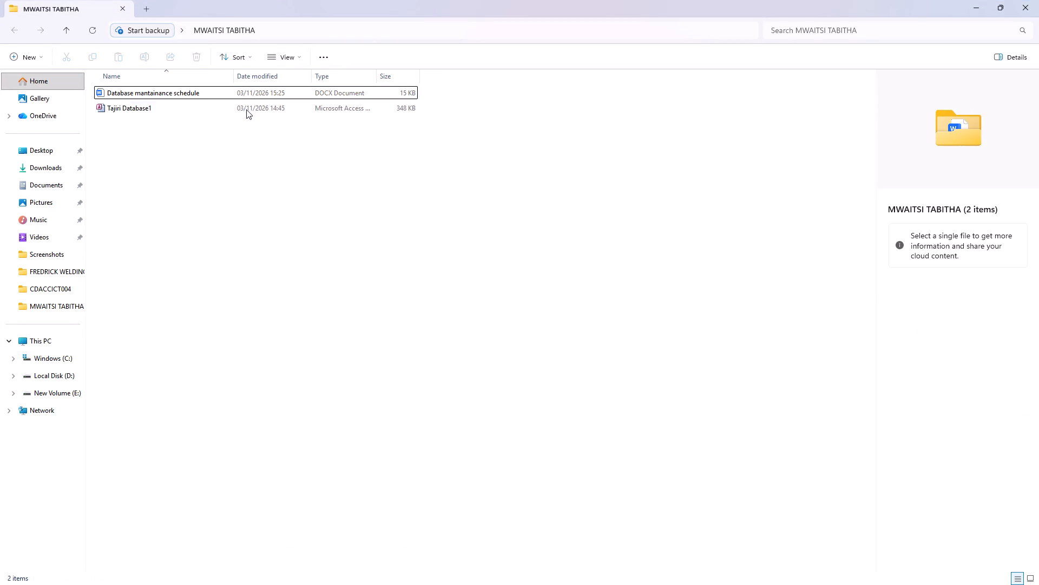
right_click_drag(247, 93, 240, 93)
right_click(237, 93)
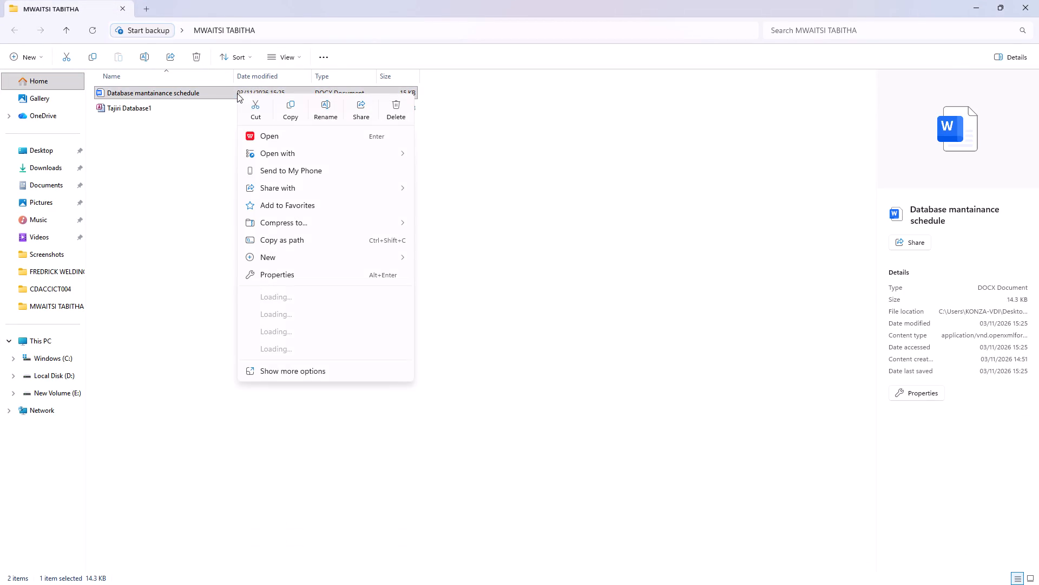
left_click(272, 131)
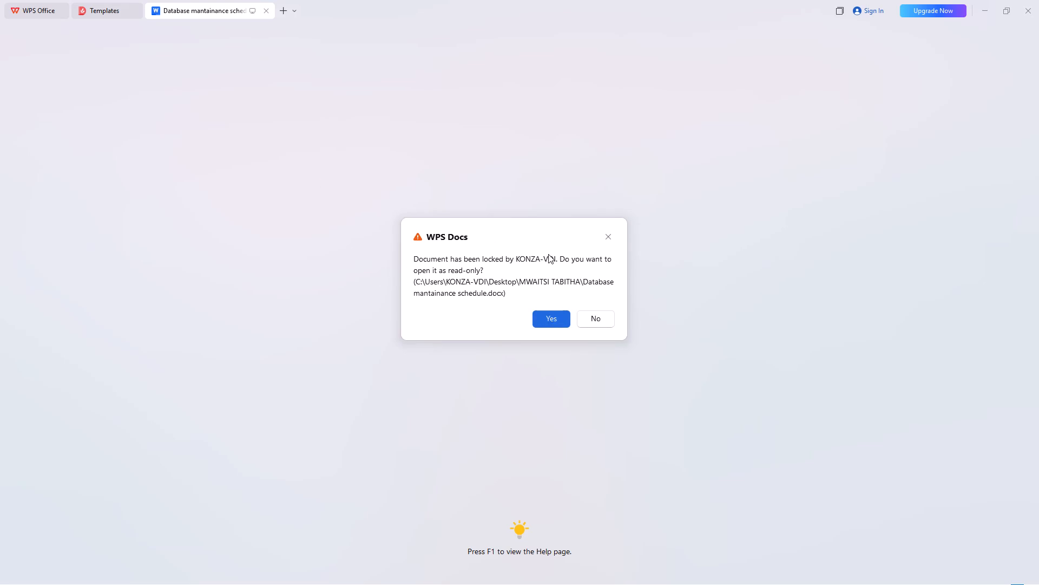
left_click(549, 317)
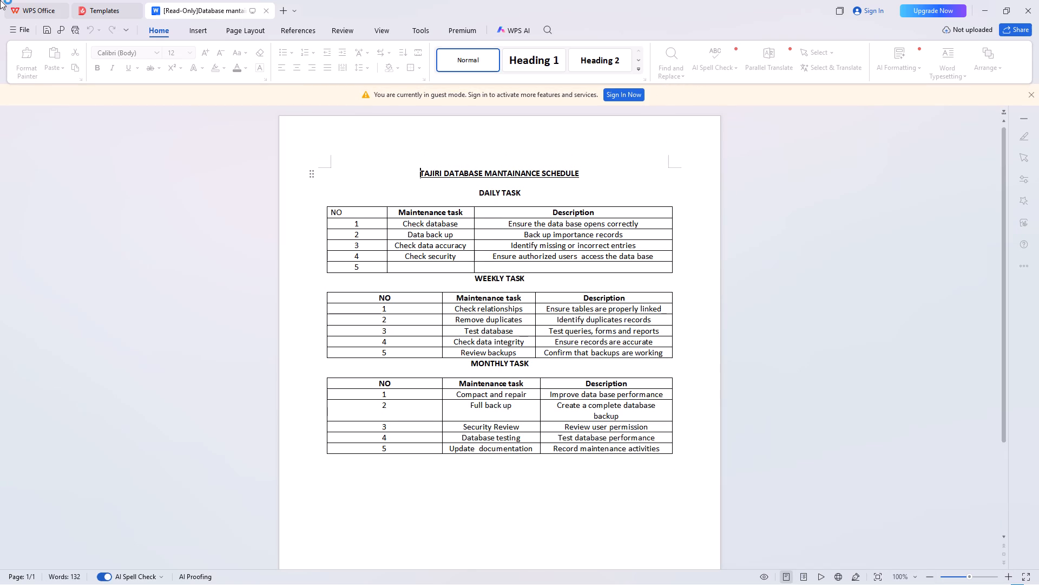
left_click(1030, 9)
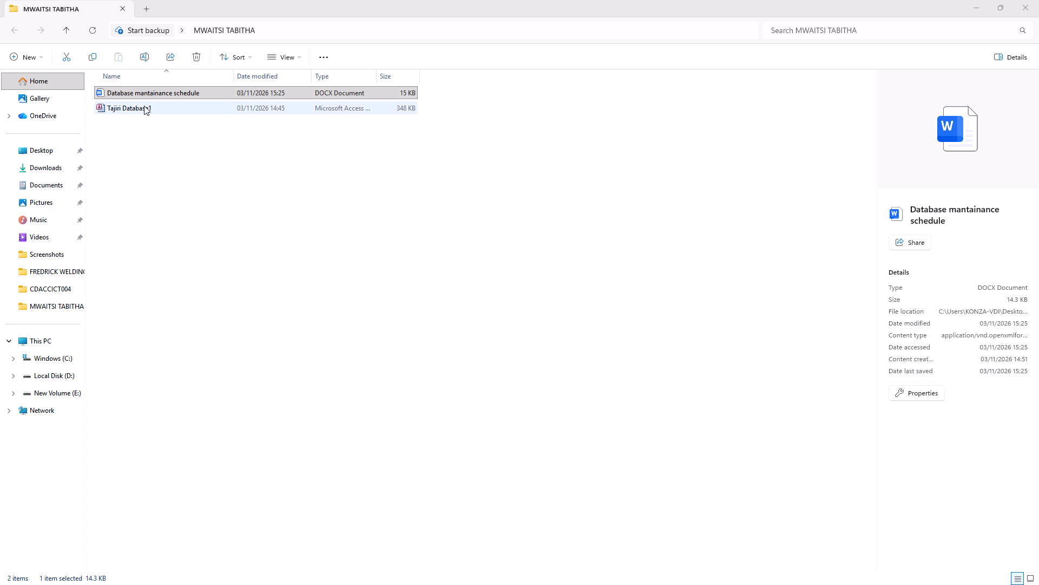
Reopen the "Database mantainance schedule" document as read-only in WPS Office to recheck the task tables, and close it.
right_click(231, 90)
right_click(231, 90)
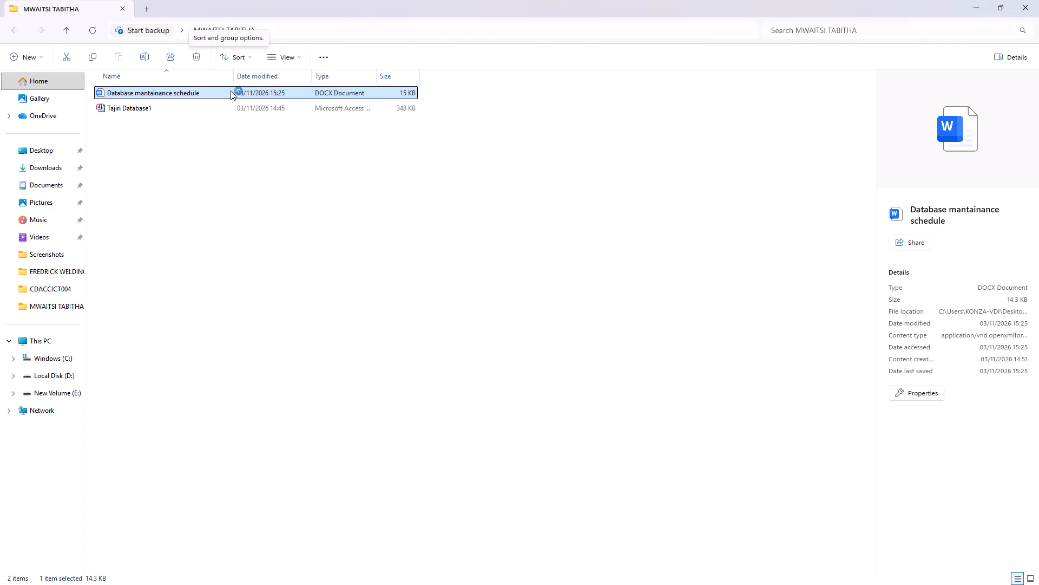
left_click(251, 128)
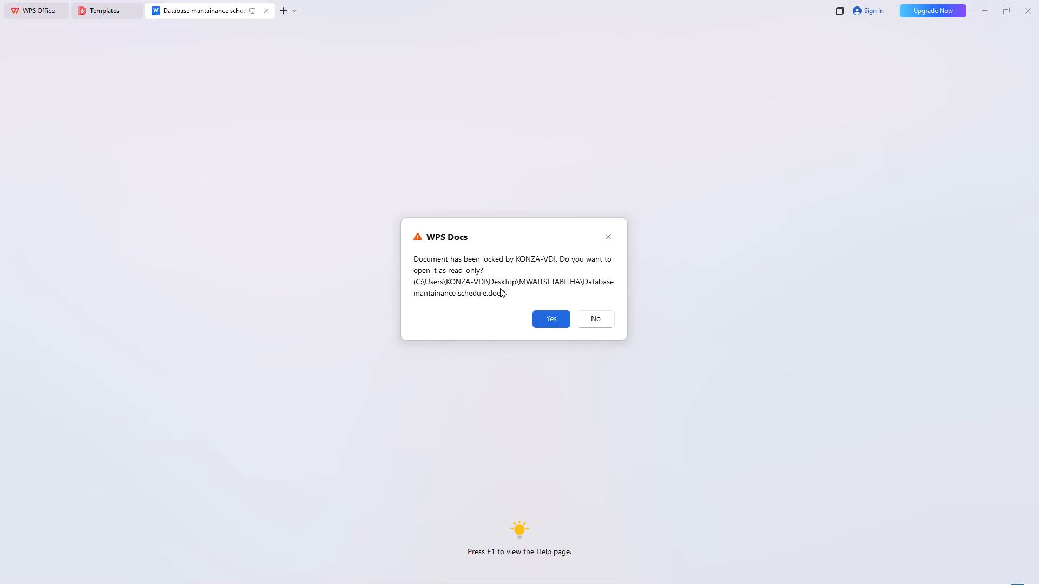
left_click(543, 317)
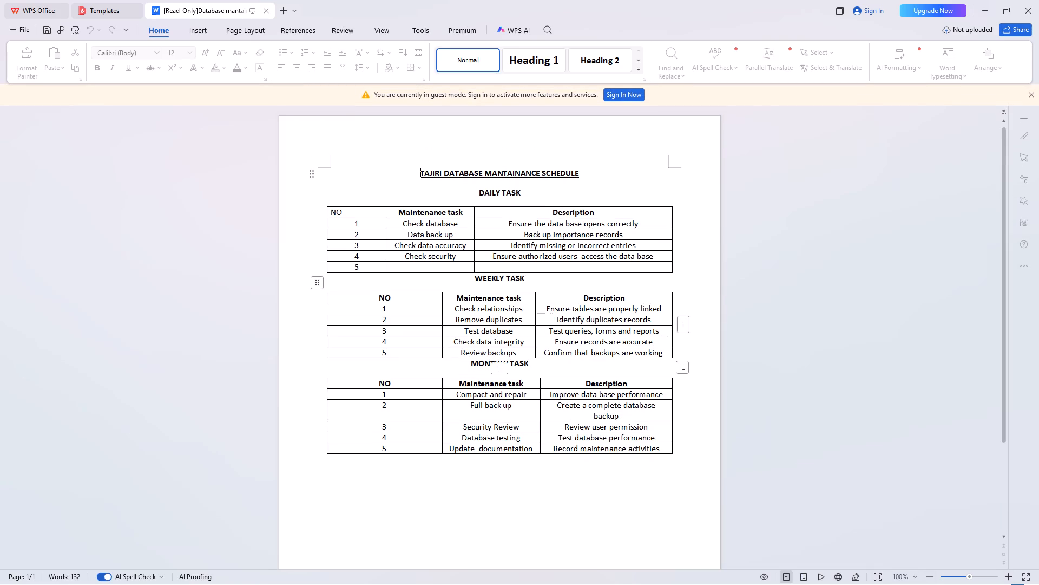
left_click(1024, 8)
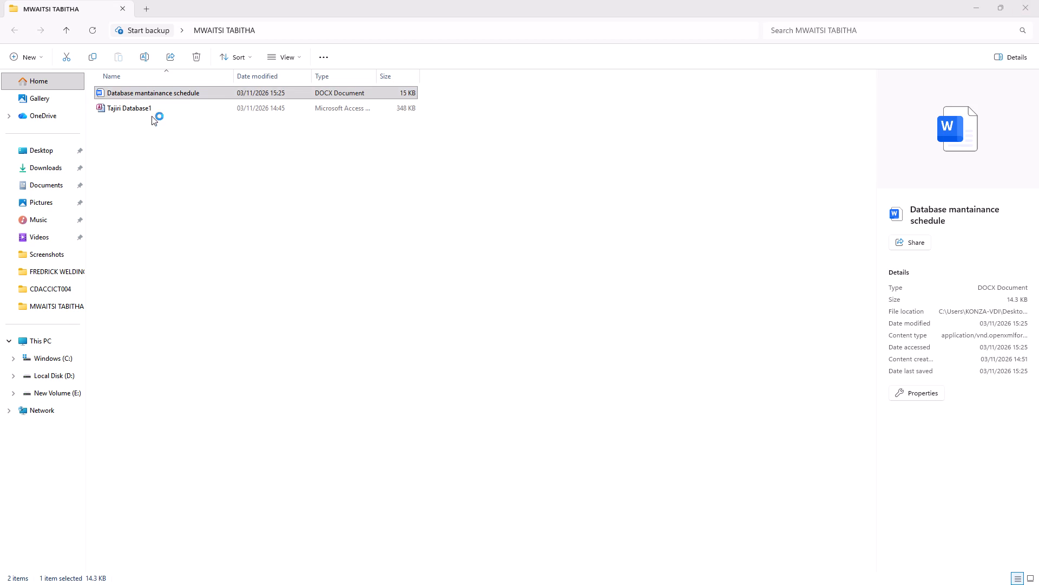